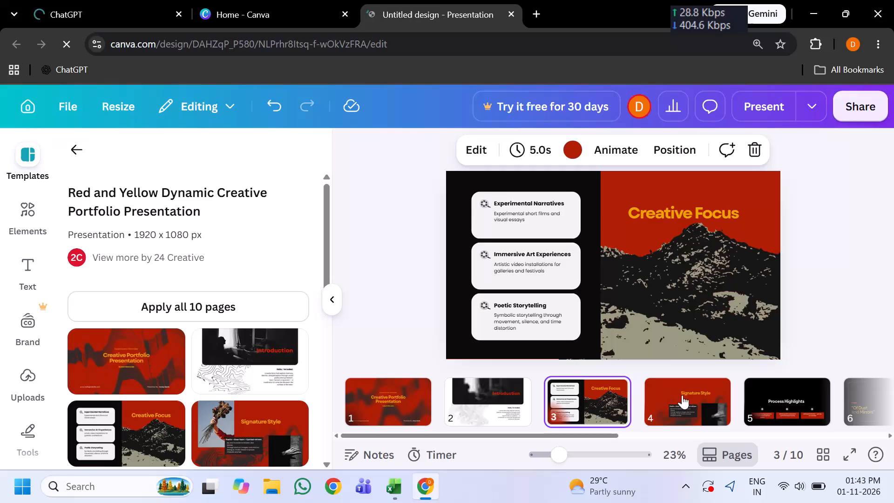
Look through the portfolio template's slides, examining the layouts and images of the first four pages and the thumbnails that follow.
{"action": "left_click", "coordinate": [692, 395]}
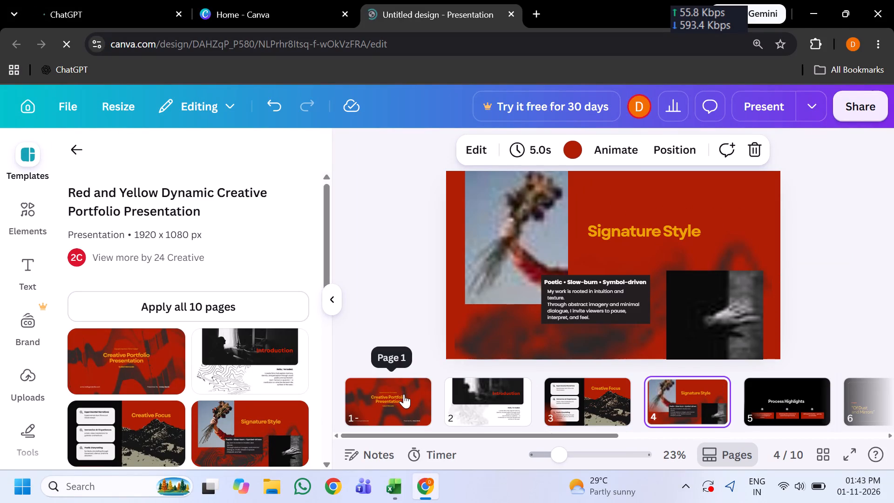
{"action": "left_click", "coordinate": [404, 394]}
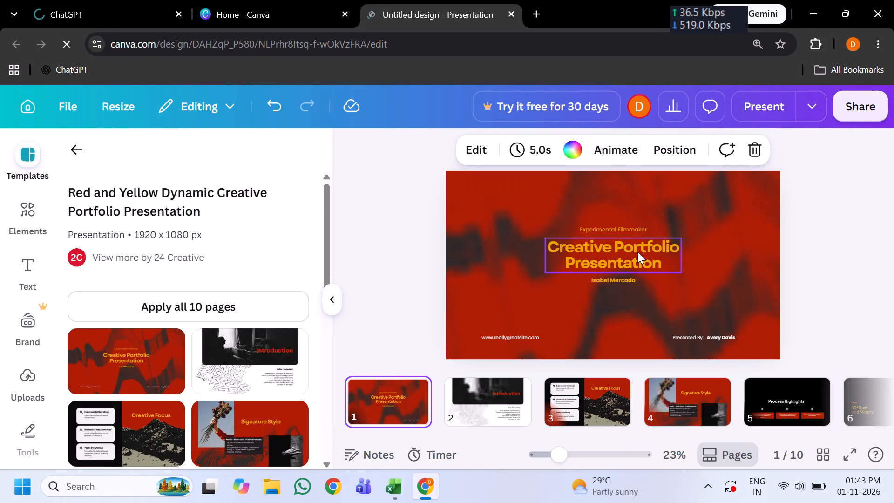
{"action": "left_click", "coordinate": [511, 400]}
{"action": "left_click_drag", "start_coordinate": [577, 408], "coordinate": [585, 412]}
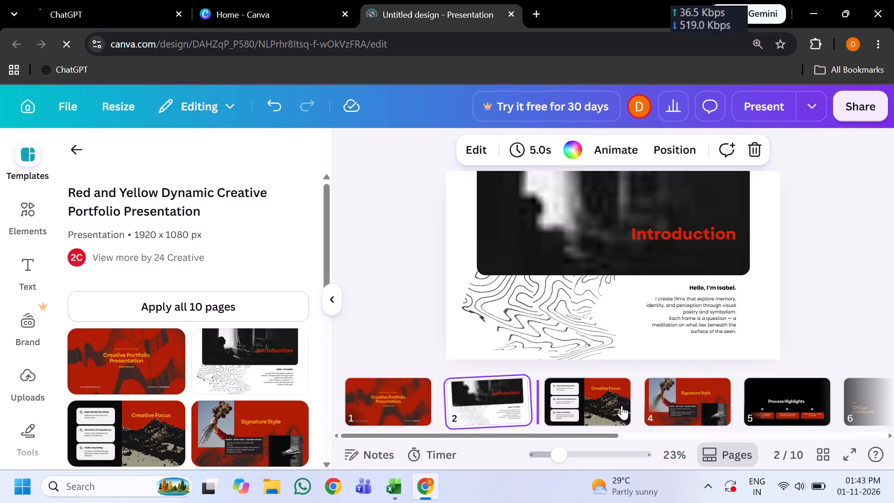
{"action": "left_click", "coordinate": [681, 400]}
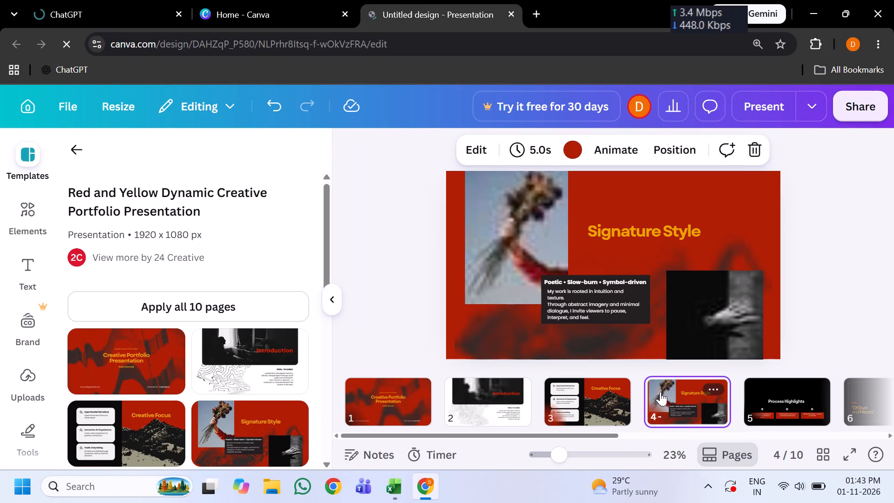
{"action": "left_click", "coordinate": [705, 330]}
{"action": "left_click", "coordinate": [521, 275]}
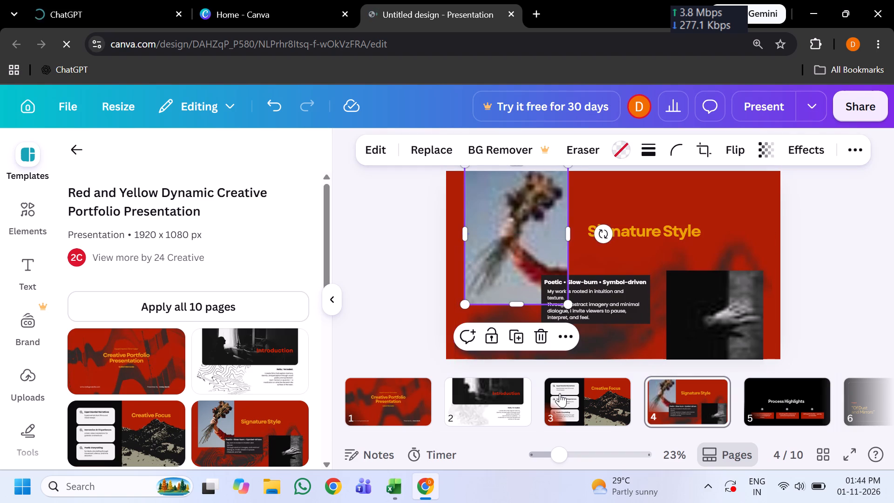
{"action": "left_click", "coordinate": [562, 397]}
{"action": "left_click", "coordinate": [492, 404]}
{"action": "left_click_drag", "start_coordinate": [550, 411], "coordinate": [557, 411]}
{"action": "left_click", "coordinate": [562, 245]}
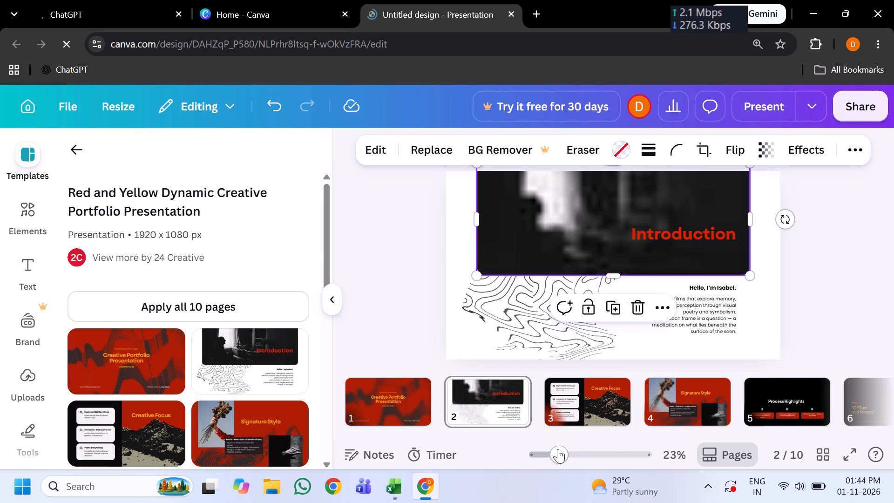
{"action": "left_click_drag", "start_coordinate": [558, 449], "coordinate": [443, 430]}
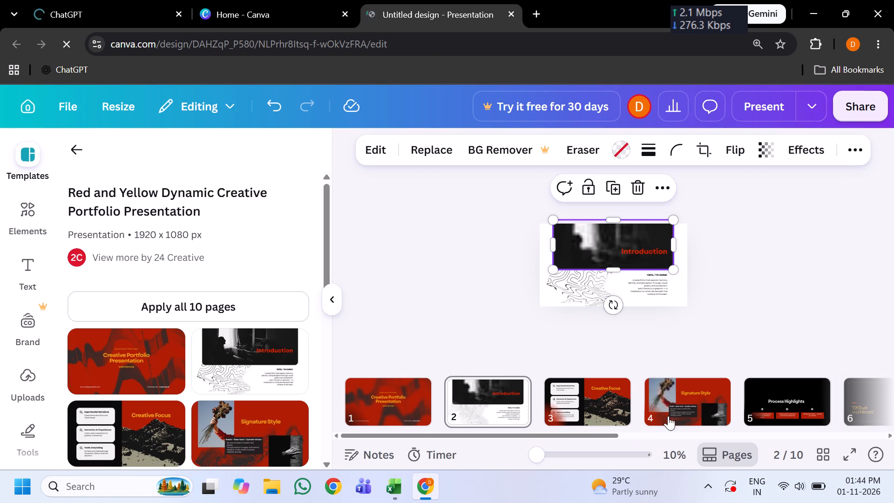
{"action": "left_click_drag", "start_coordinate": [591, 430], "coordinate": [649, 447]}
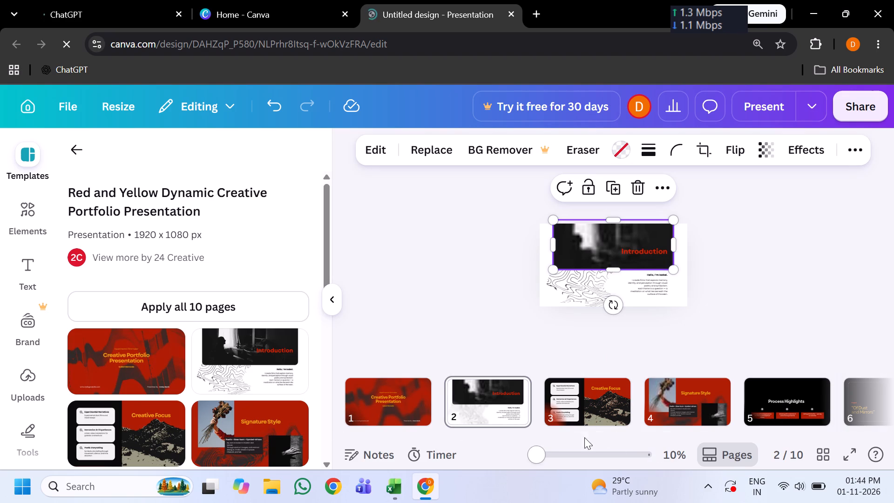
{"action": "left_click_drag", "start_coordinate": [580, 434], "coordinate": [741, 451]}
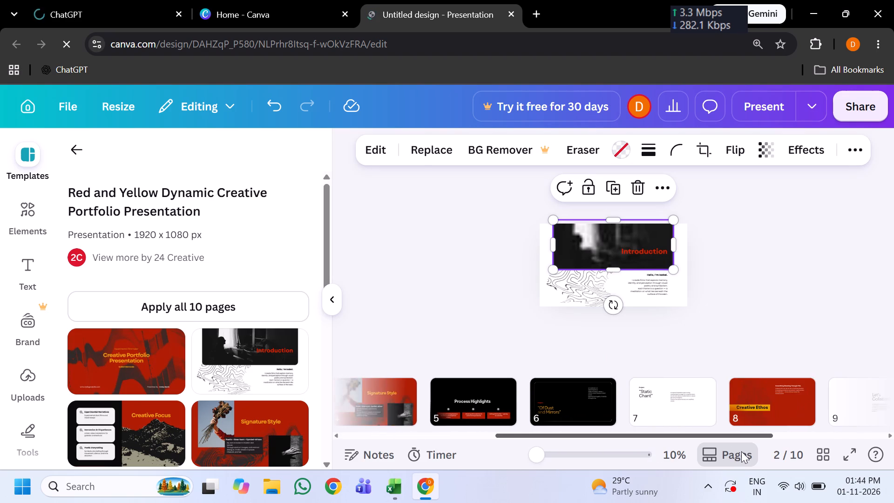
{"action": "left_click_drag", "start_coordinate": [741, 451], "coordinate": [744, 450]}
Close the ChatGPT browser tab.
{"action": "left_click", "coordinate": [178, 15]}
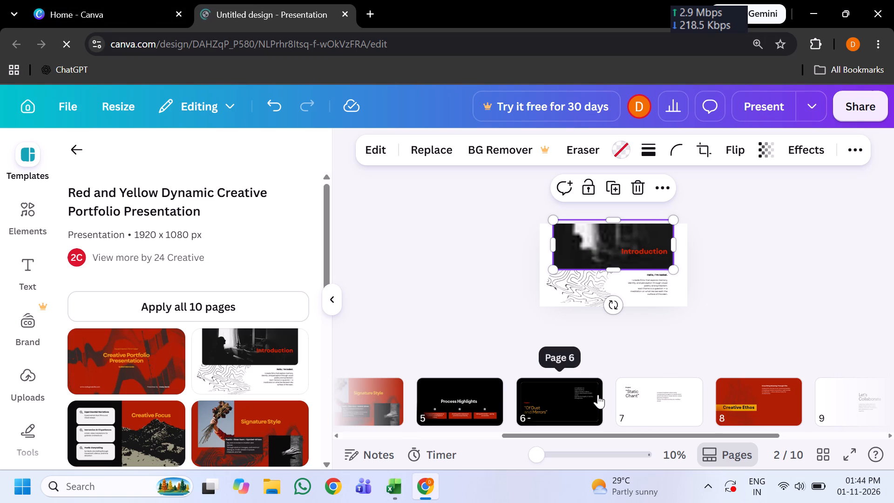
Examine the remaining slide thumbnails through page 10, returning to the Introduction slide for a closer view.
{"action": "left_click_drag", "start_coordinate": [630, 437], "coordinate": [701, 431]}
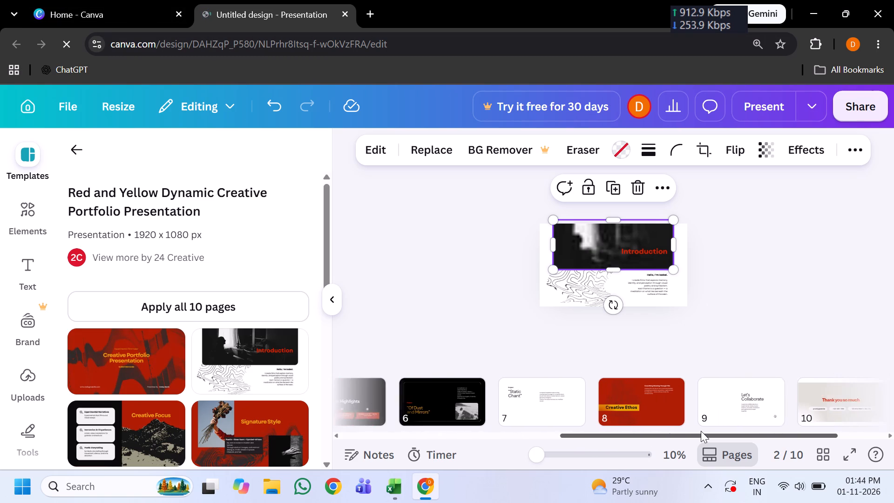
{"action": "left_click_drag", "start_coordinate": [701, 431], "coordinate": [702, 431]}
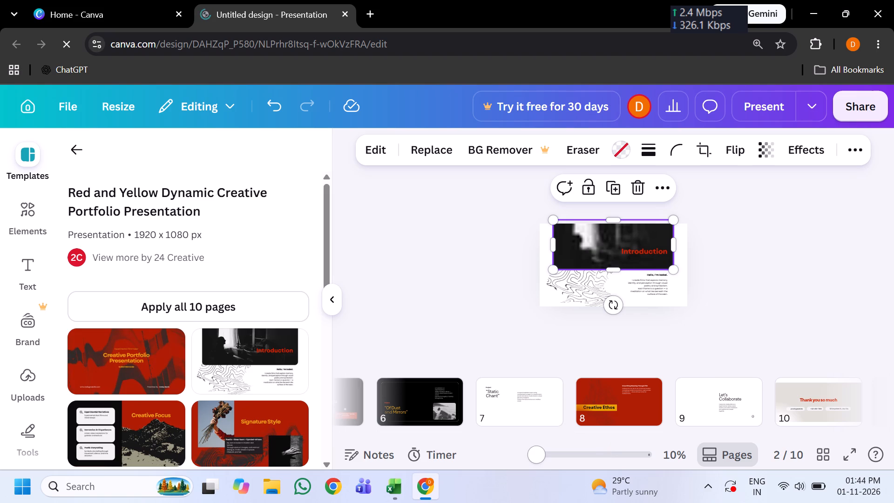
{"action": "left_click_drag", "start_coordinate": [579, 434], "coordinate": [293, 387]}
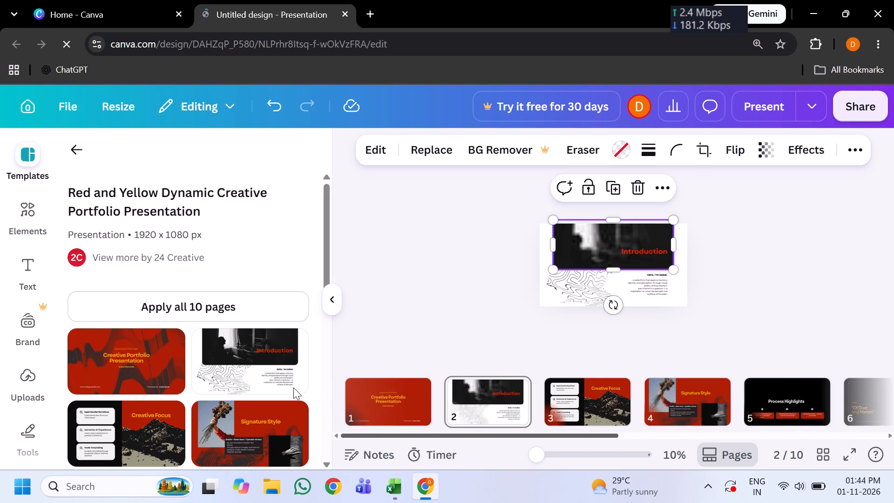
{"action": "left_click_drag", "start_coordinate": [293, 387], "coordinate": [293, 387]}
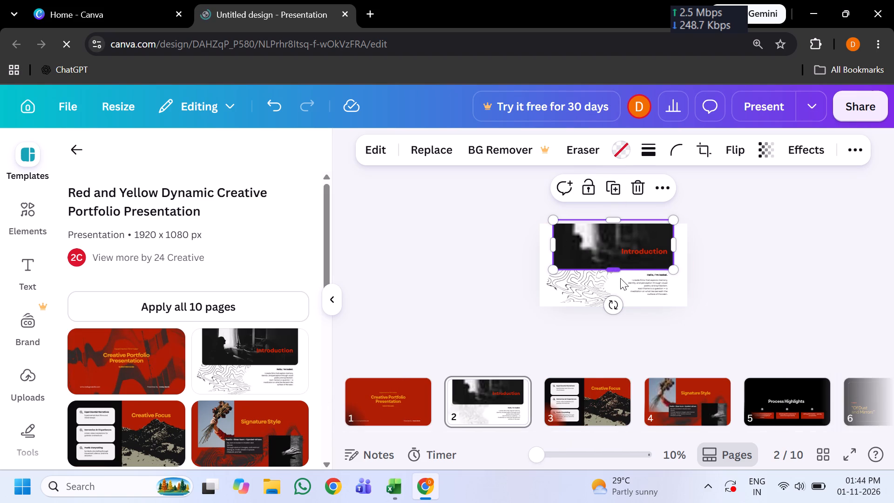
{"action": "left_click_drag", "start_coordinate": [539, 452], "coordinate": [550, 455]}
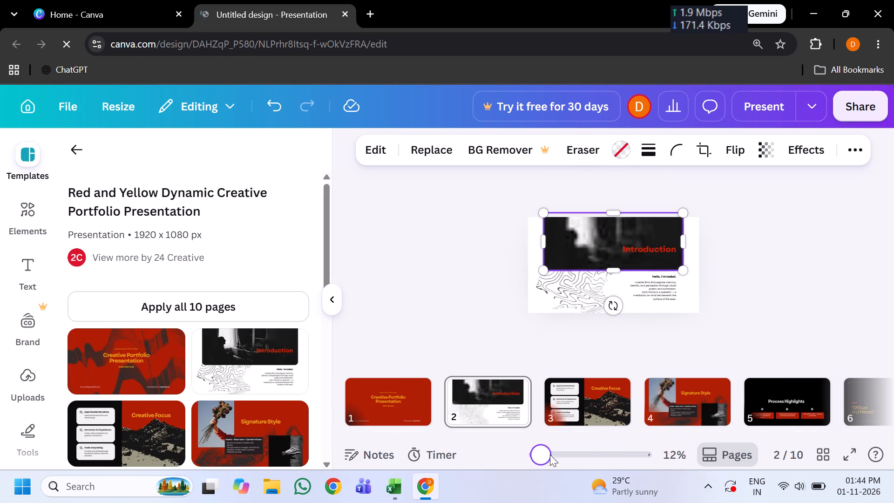
{"action": "left_click_drag", "start_coordinate": [550, 455], "coordinate": [555, 449]}
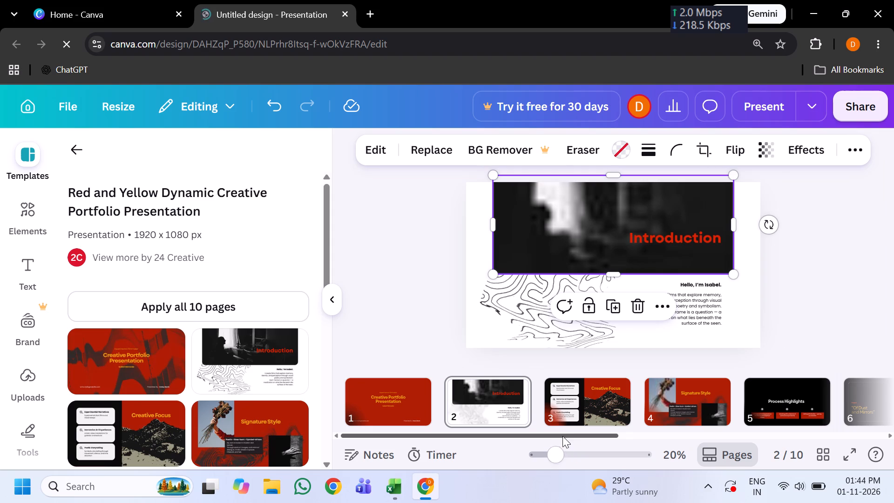
Replace the cover slide's title "Creative Portfolio Presentation" with "DPSP".
{"action": "left_click", "coordinate": [398, 392]}
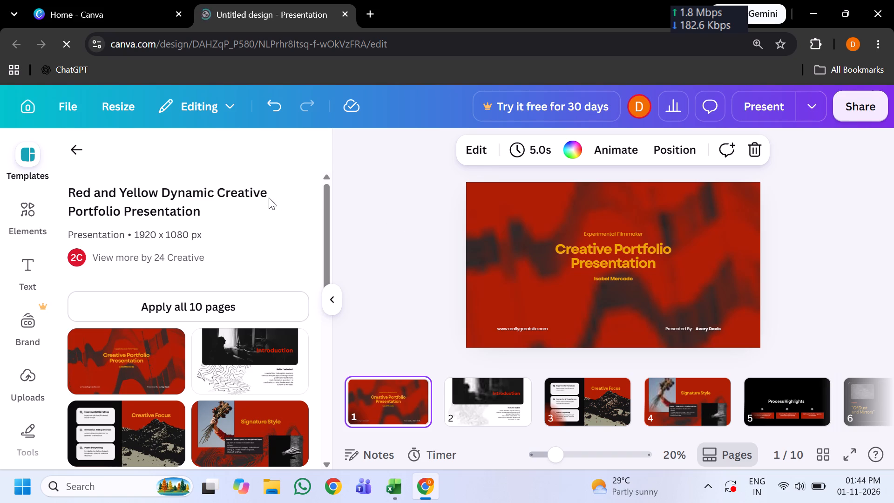
{"action": "double_click", "coordinate": [614, 260]}
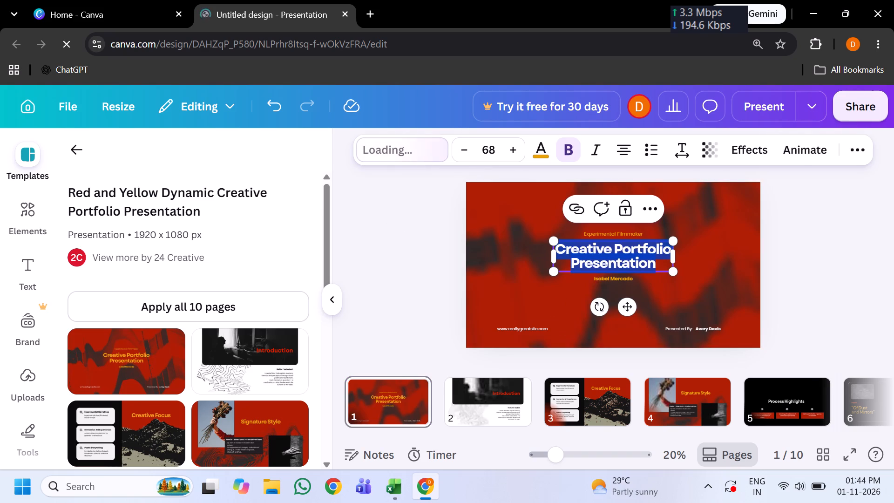
{"action": "key", "text": "BackSpace"}
{"action": "key", "text": "shift+d"}
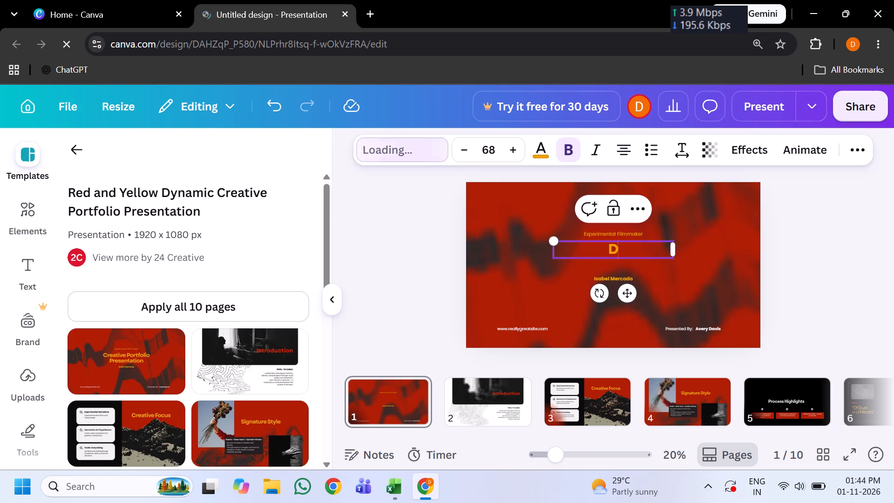
{"action": "type", "text": "psp"}
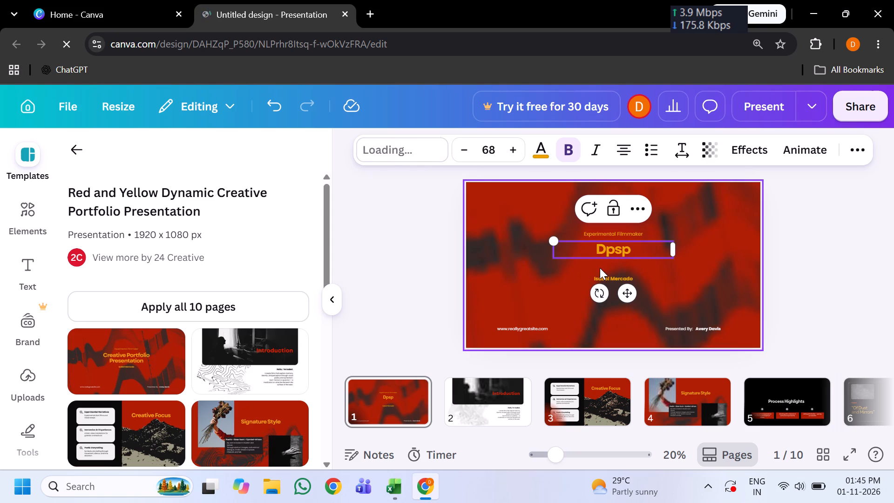
{"action": "key", "text": "BackSpace"}
{"action": "key", "text": "BackSpace"}
{"action": "key", "text": "BackSpace"}
{"action": "type", "text": "PSP"}
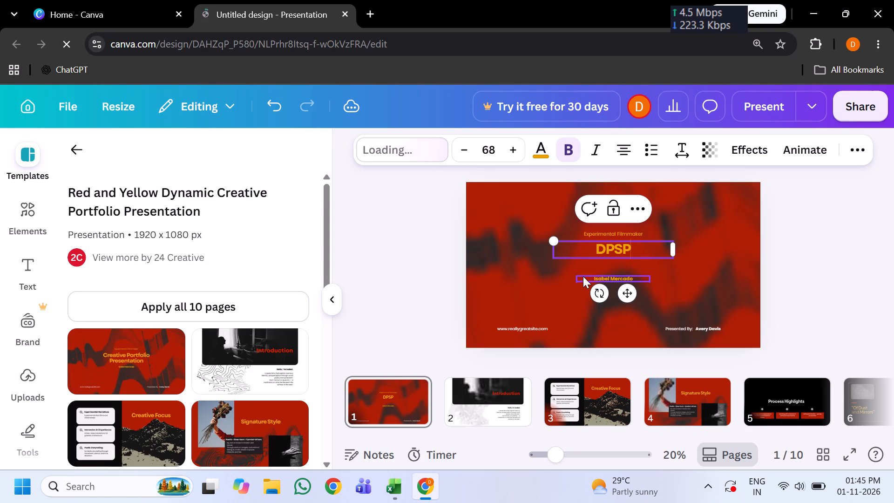
Delete the website, "Experimental Filmmaker" subtitle, filmmaker name, presenter name and "Presented By" texts from the cover slide.
{"action": "left_click", "coordinate": [539, 328]}
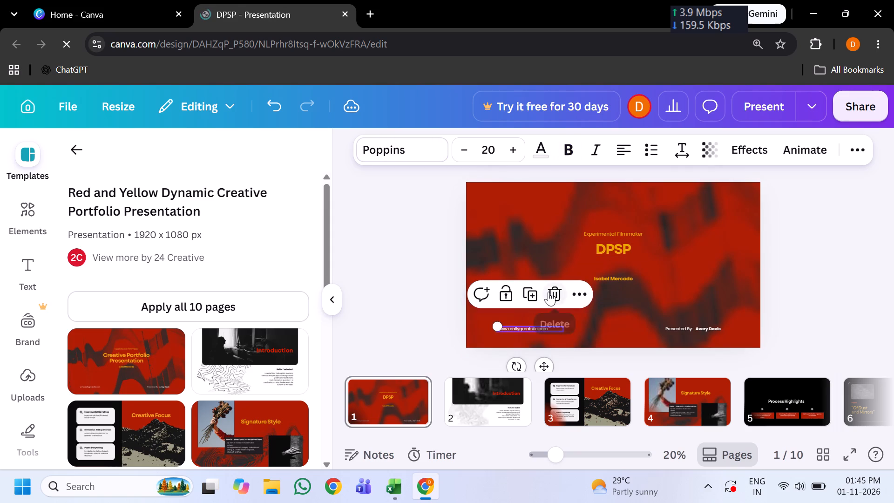
{"action": "left_click", "coordinate": [549, 292]}
{"action": "left_click", "coordinate": [607, 233]}
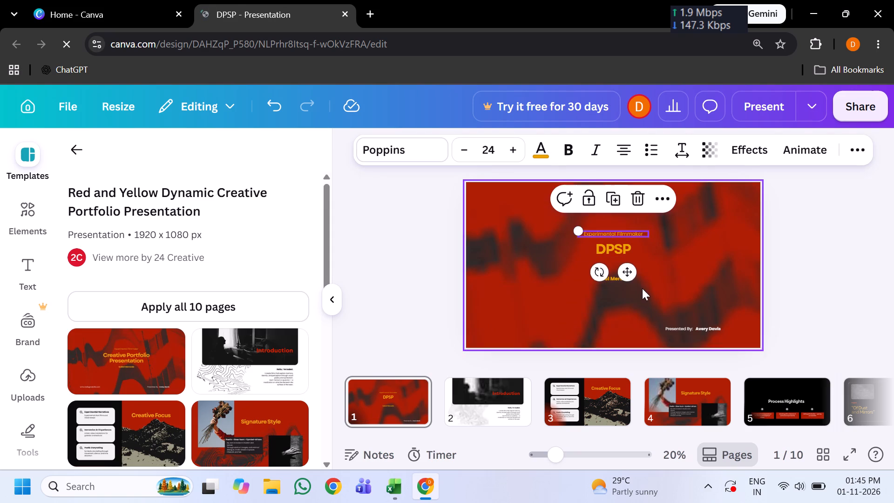
{"action": "left_click", "coordinate": [643, 200]}
{"action": "left_click", "coordinate": [610, 279]}
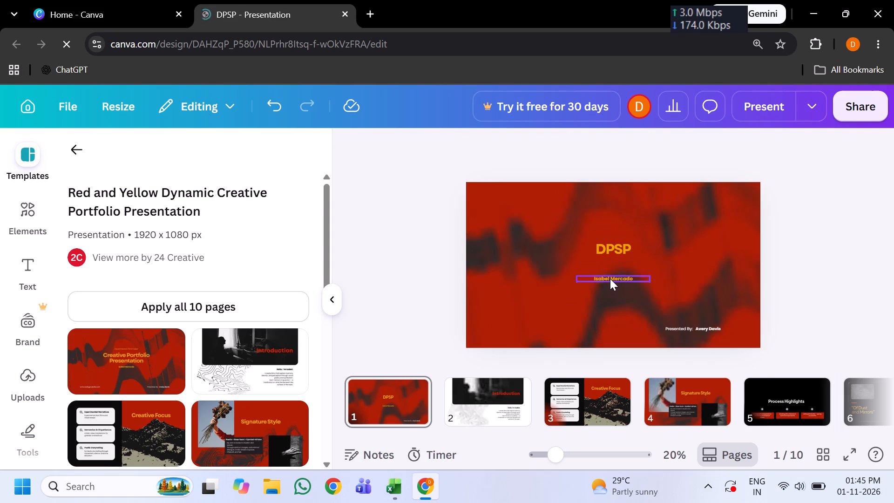
{"action": "left_click", "coordinate": [637, 234]}
{"action": "left_click", "coordinate": [696, 331]}
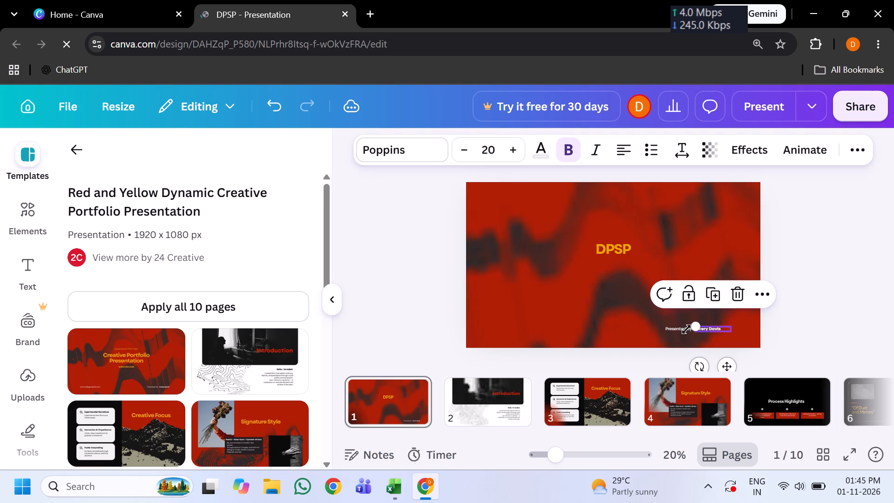
{"action": "left_click", "coordinate": [735, 301]}
{"action": "left_click", "coordinate": [678, 328]}
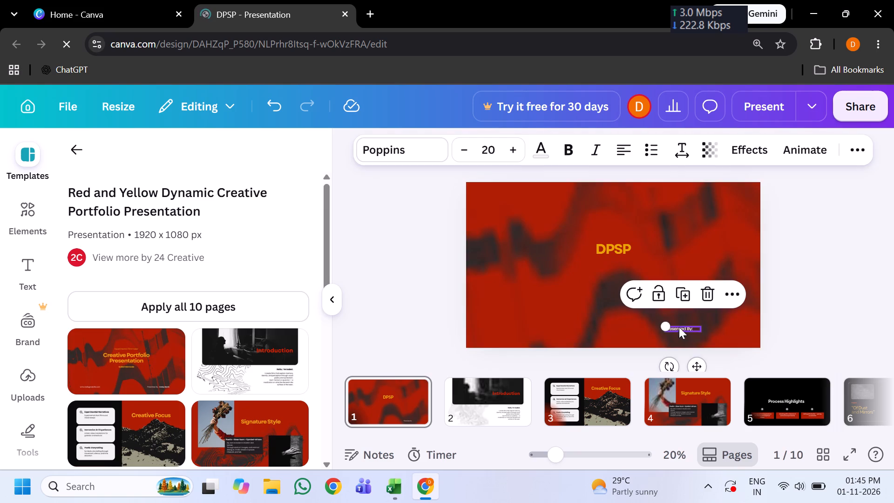
{"action": "left_click", "coordinate": [700, 296]}
Move the DPSP title slightly down to the middle of the cover slide.
{"action": "left_click", "coordinate": [627, 255]}
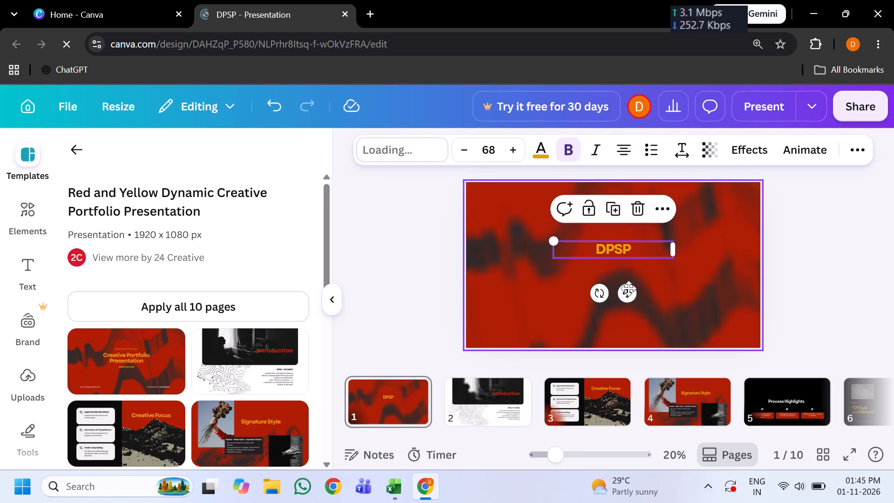
{"action": "left_click_drag", "start_coordinate": [625, 291], "coordinate": [628, 309]}
Increase the DPSP title's font size to 95.
{"action": "left_click", "coordinate": [514, 139]}
{"action": "double_click", "coordinate": [516, 142]}
{"action": "left_click_drag", "start_coordinate": [519, 144], "coordinate": [520, 150]}
{"action": "triple_click", "coordinate": [520, 150]}
{"action": "triple_click", "coordinate": [520, 152]}
{"action": "triple_click", "coordinate": [520, 152]}
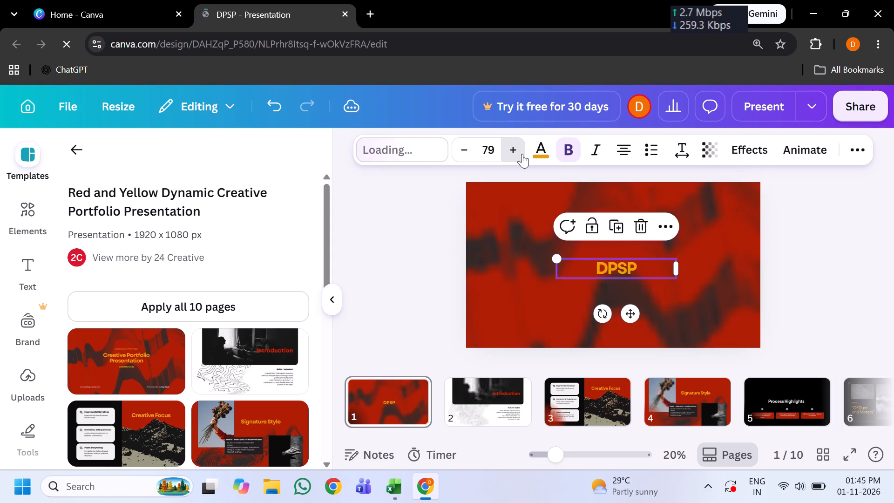
{"action": "triple_click", "coordinate": [522, 154]}
{"action": "left_click", "coordinate": [522, 154]}
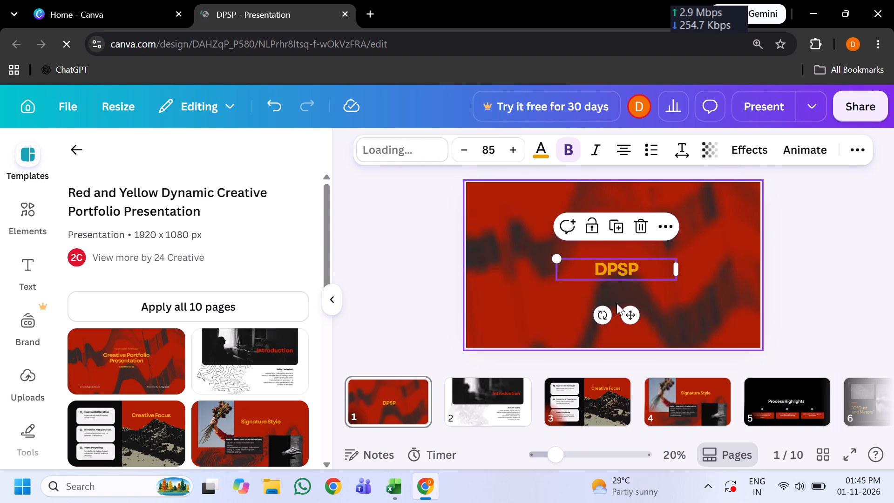
{"action": "double_click", "coordinate": [511, 155]}
{"action": "left_click_drag", "start_coordinate": [516, 155], "coordinate": [531, 155]}
{"action": "left_click_drag", "start_coordinate": [532, 155], "coordinate": [537, 157]}
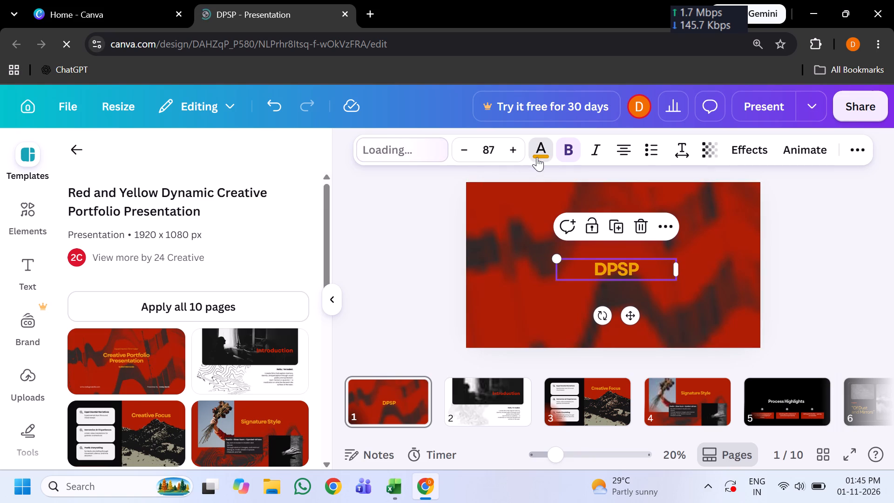
{"action": "left_click", "coordinate": [537, 157]}
{"action": "double_click", "coordinate": [516, 151]}
{"action": "double_click", "coordinate": [512, 152]}
{"action": "triple_click", "coordinate": [515, 154]}
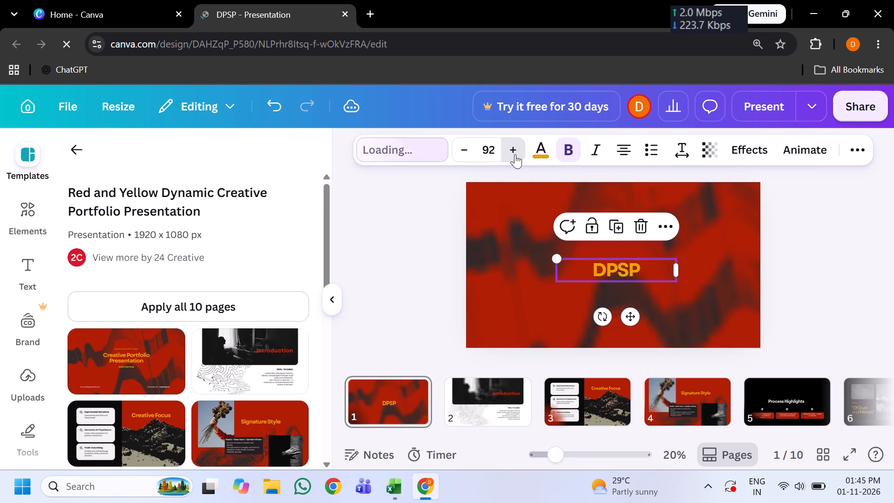
{"action": "left_click", "coordinate": [515, 154]}
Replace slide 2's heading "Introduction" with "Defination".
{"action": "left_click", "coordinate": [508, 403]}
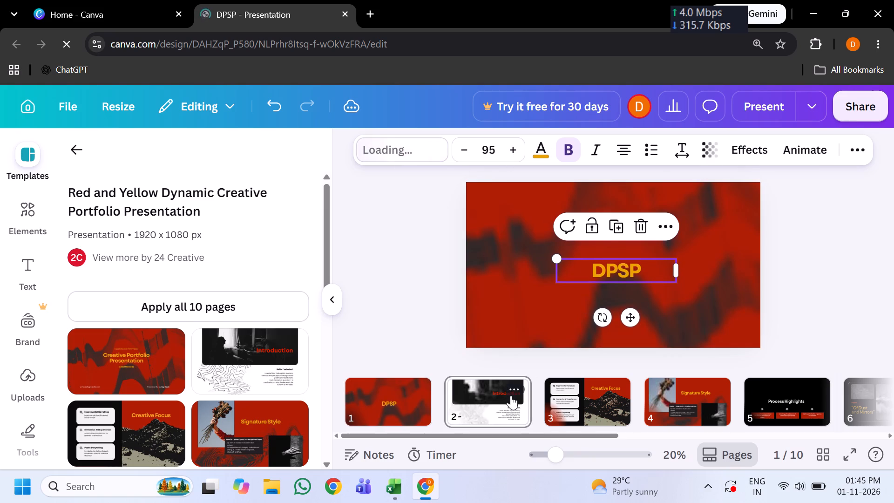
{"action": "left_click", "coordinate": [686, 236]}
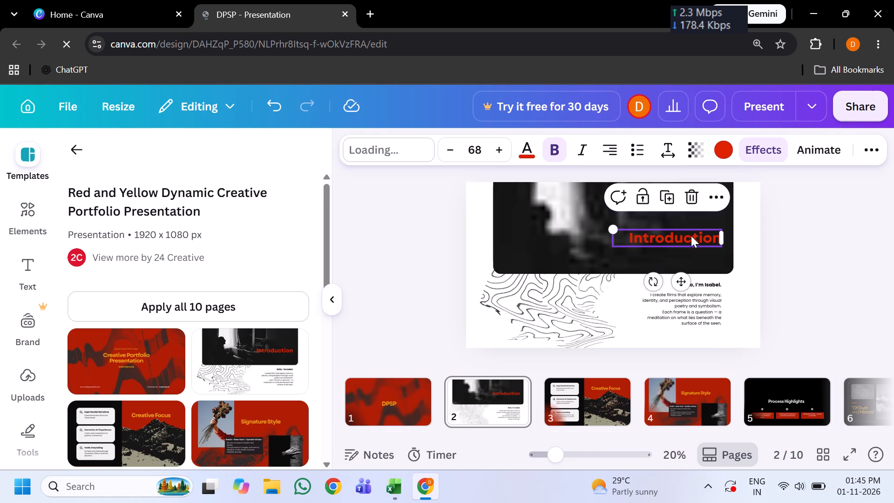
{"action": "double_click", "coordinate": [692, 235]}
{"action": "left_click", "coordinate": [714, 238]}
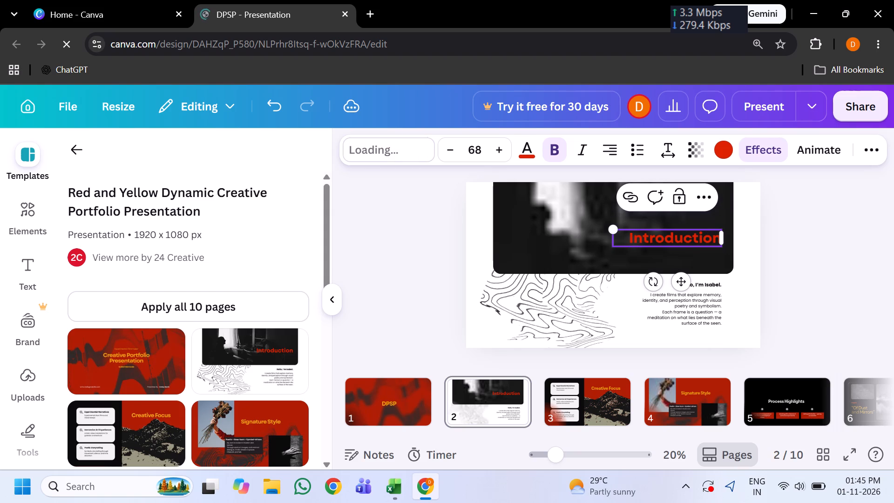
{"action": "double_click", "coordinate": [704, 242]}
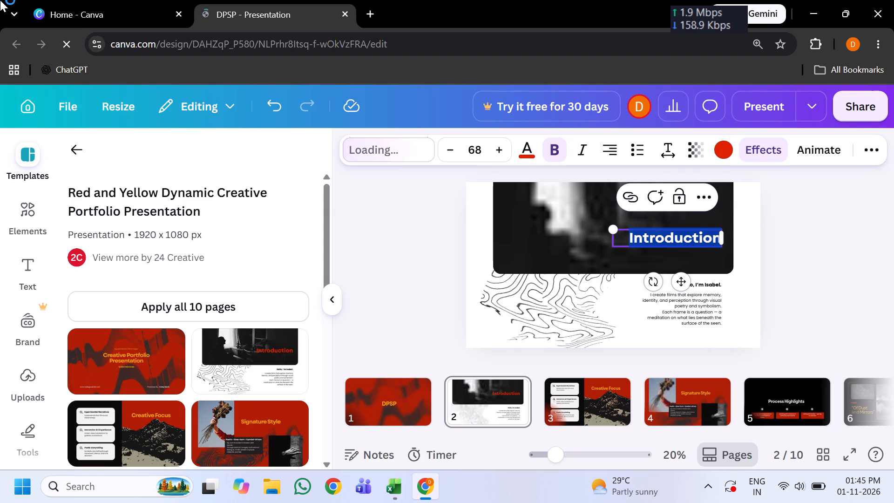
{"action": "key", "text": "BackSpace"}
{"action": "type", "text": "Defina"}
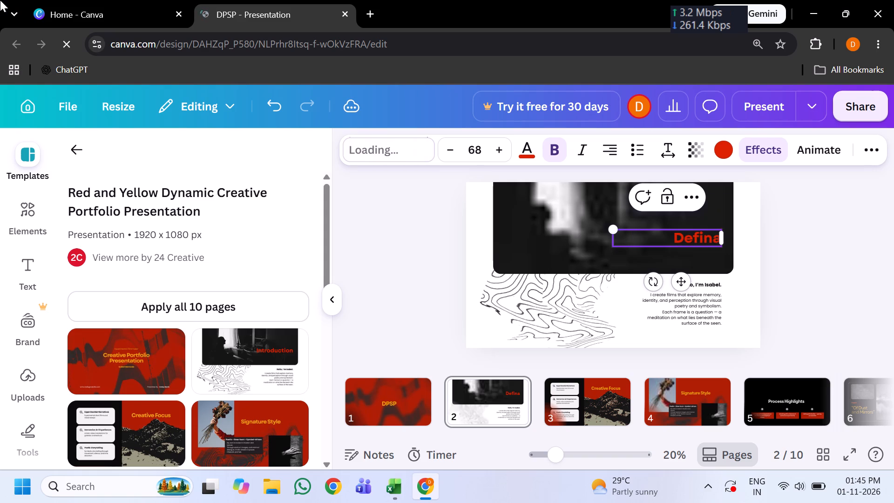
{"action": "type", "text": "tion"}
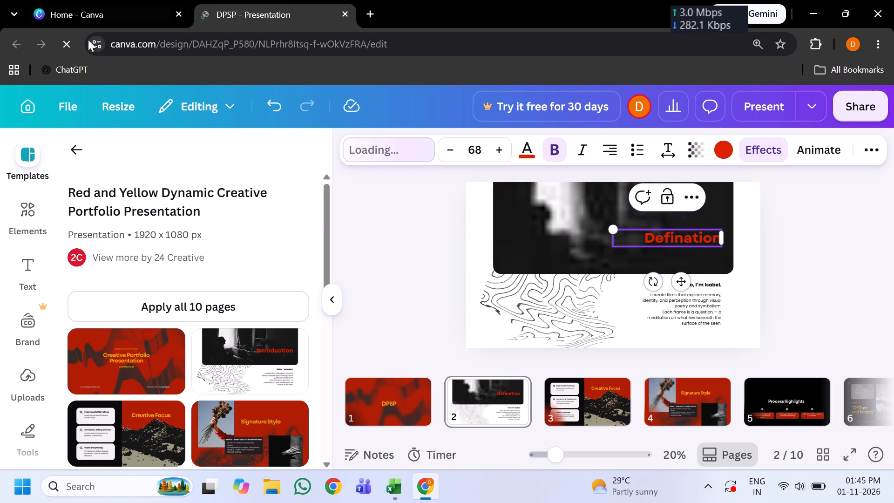
Delete the filmmaker description paragraph and the greeting line below the image on slide 2.
{"action": "left_click", "coordinate": [682, 319]}
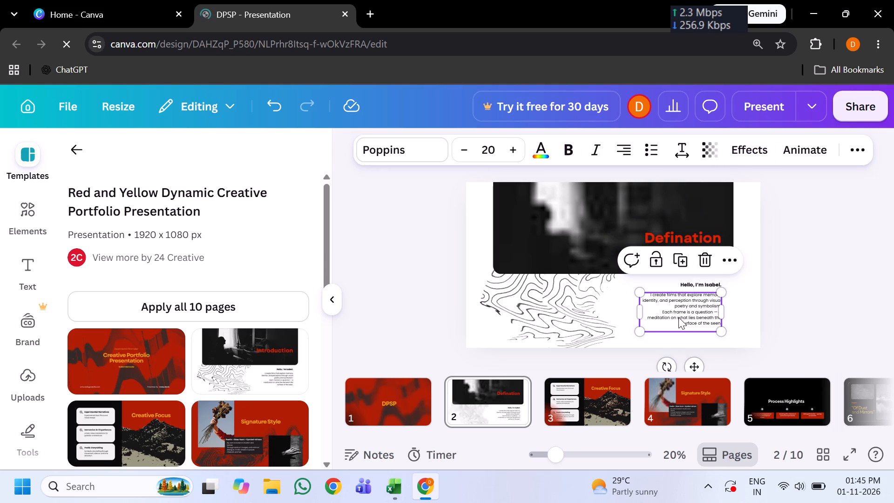
{"action": "left_click", "coordinate": [705, 263]}
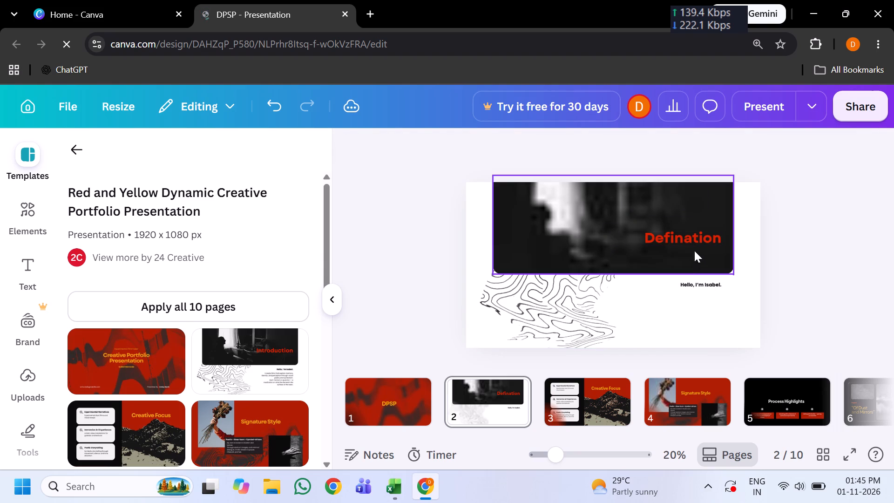
{"action": "left_click", "coordinate": [698, 281]}
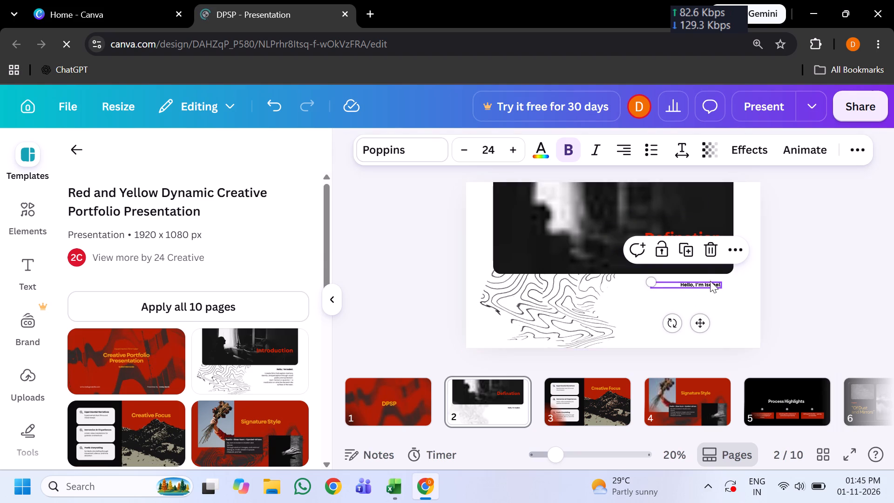
{"action": "left_click", "coordinate": [716, 253]}
Replace slide 2's heading with "36.Defination".
{"action": "double_click", "coordinate": [697, 243]}
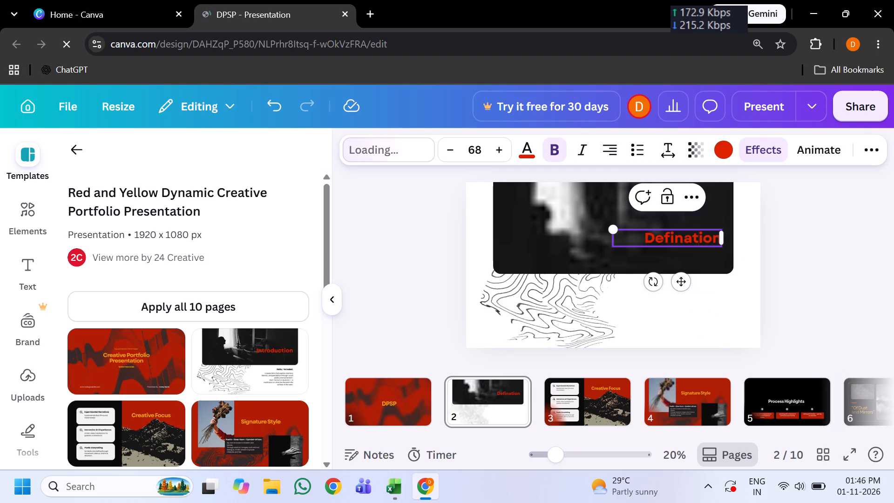
{"action": "left_click", "coordinate": [642, 237]}
{"action": "left_click", "coordinate": [644, 237]}
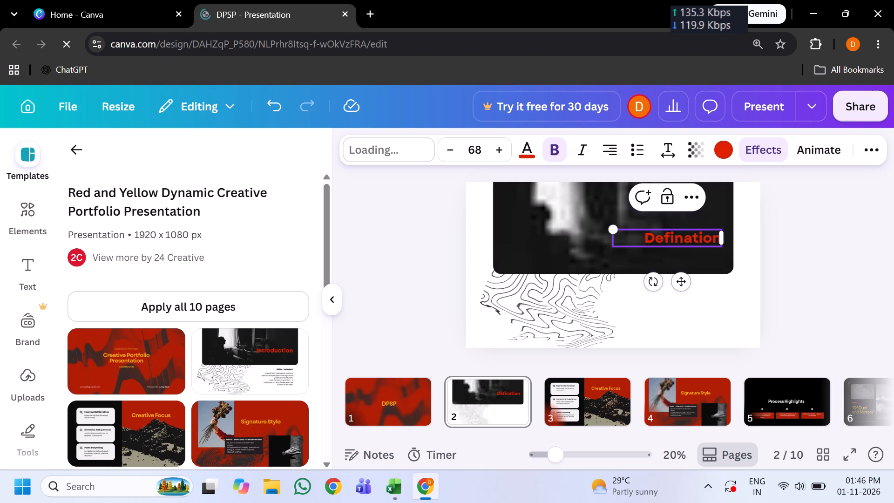
{"action": "double_click", "coordinate": [646, 238]}
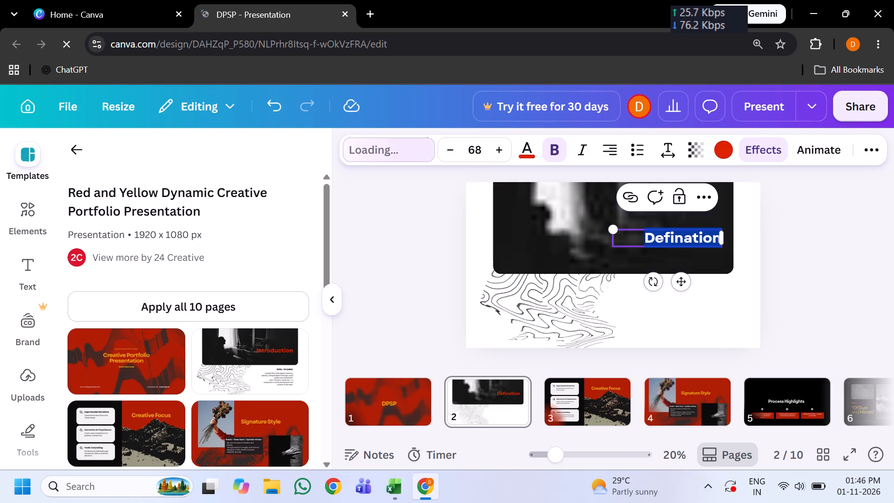
{"action": "key", "text": "3"}
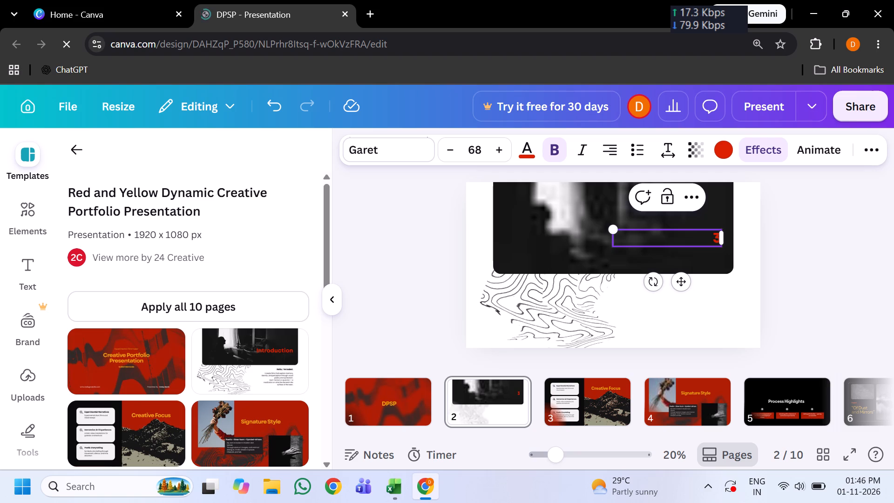
{"action": "key", "text": "6"}
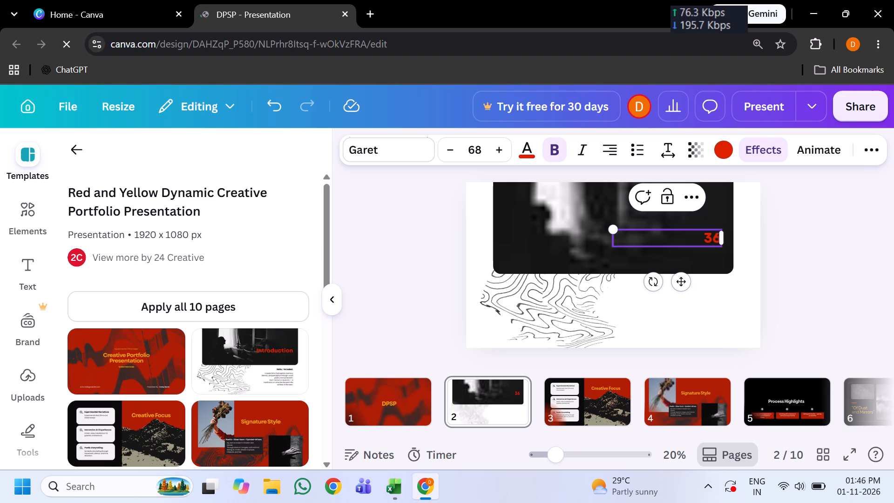
{"action": "key", "text": "period"}
{"action": "type", "text": "De"}
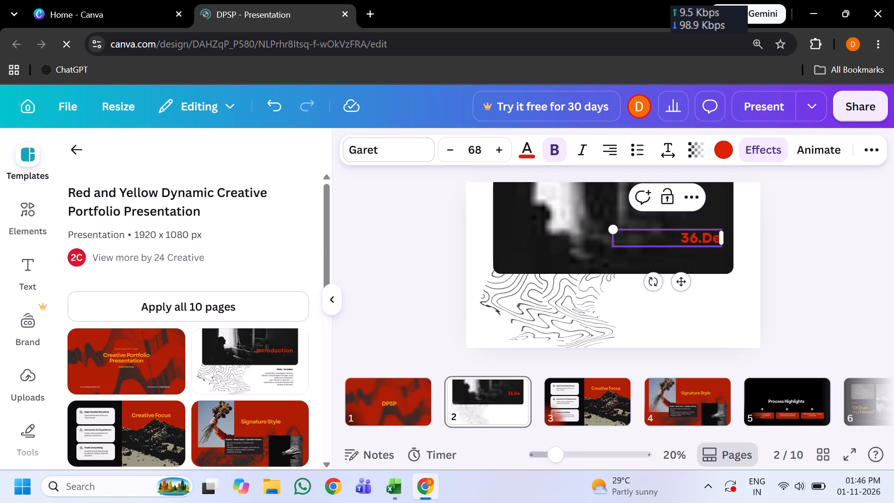
{"action": "type", "text": "fination"}
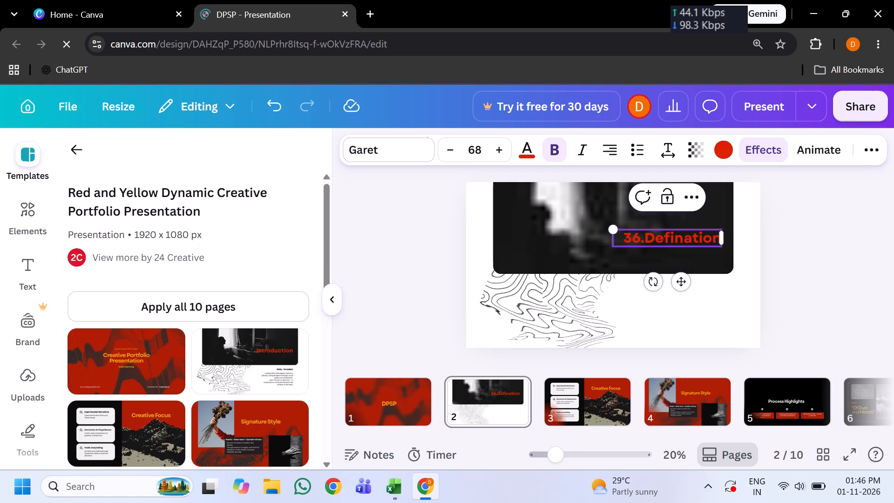
Replace slide 3's title "Creative Focus" with "Application of the principles contained in this part".
{"action": "left_click", "coordinate": [596, 414]}
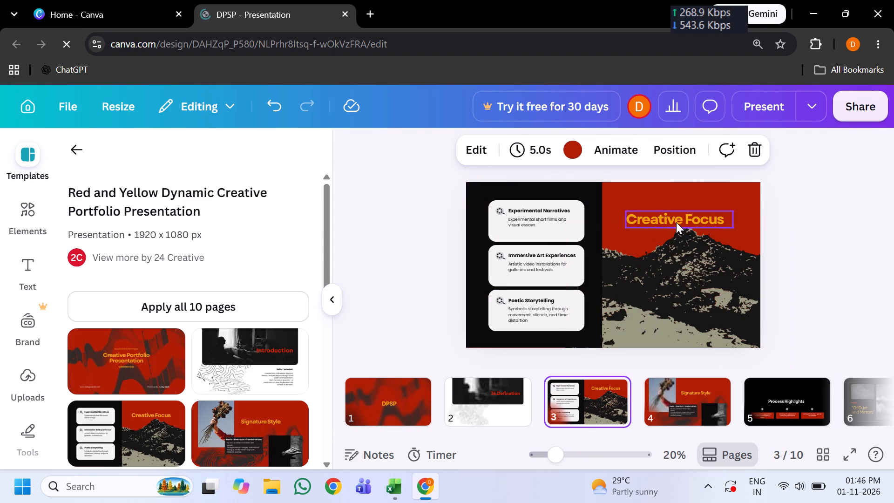
{"action": "double_click", "coordinate": [676, 221]}
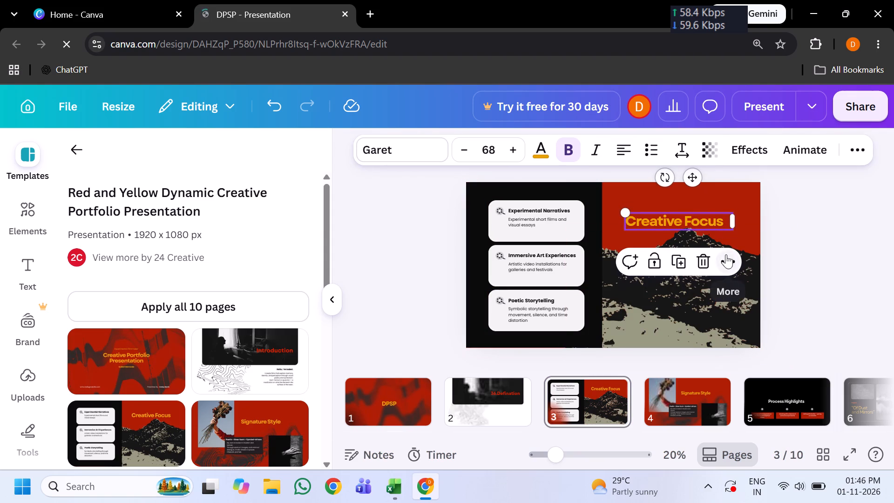
{"action": "double_click", "coordinate": [718, 222]}
{"action": "left_click", "coordinate": [721, 224]}
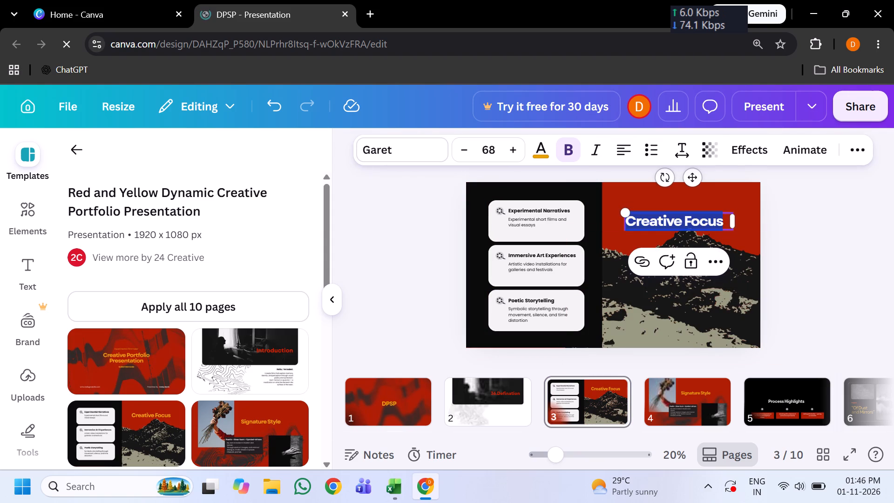
{"action": "key", "text": "BackSpace"}
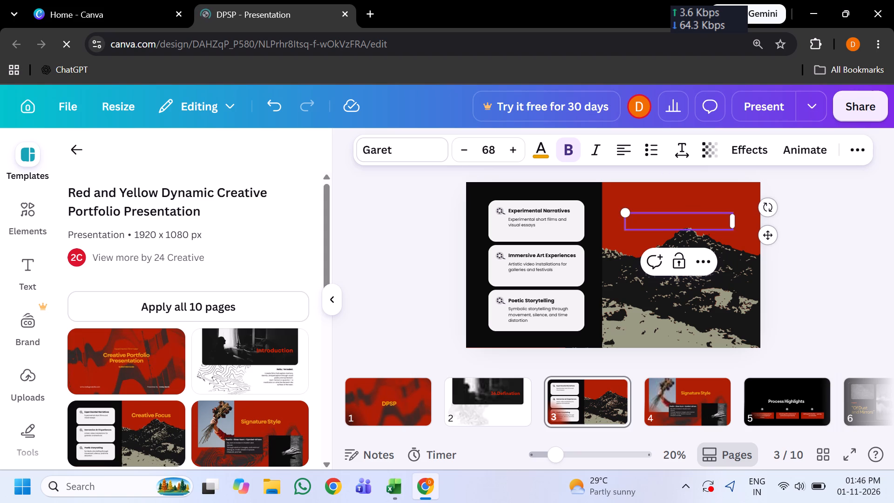
{"action": "type", "text": "App"}
{"action": "type", "text": "lication"}
{"action": "key", "text": "space"}
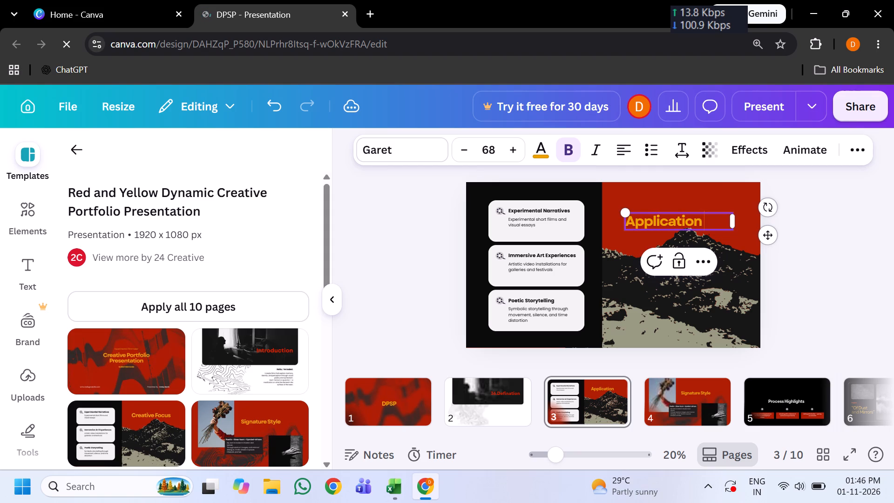
{"action": "type", "text": "of"}
{"action": "key", "text": "space"}
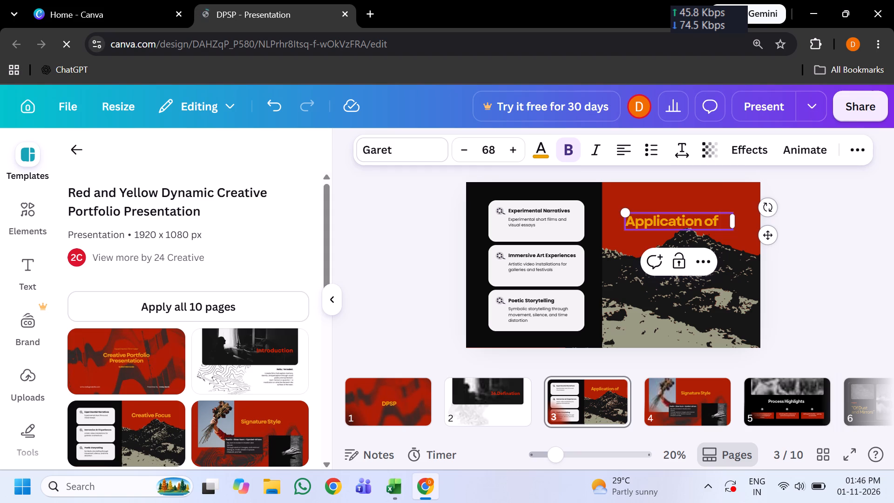
{"action": "type", "text": "the"}
{"action": "key", "text": "space"}
{"action": "type", "text": "princ"}
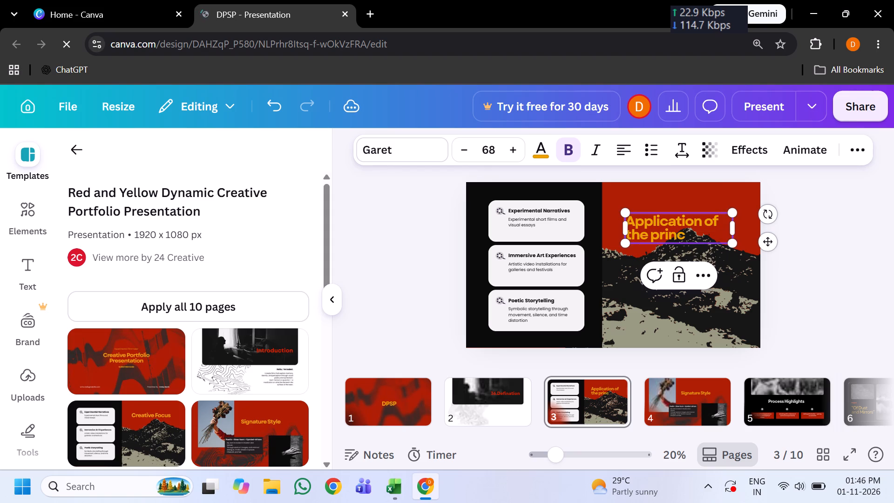
{"action": "key", "text": "i"}
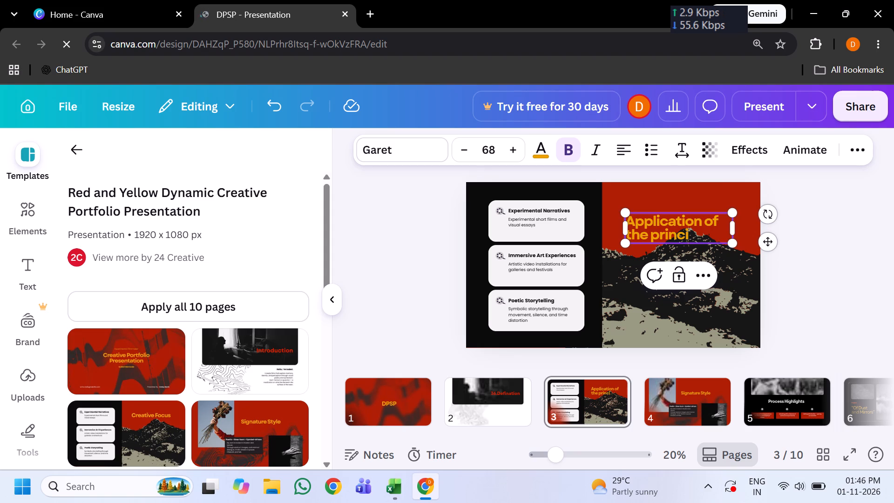
{"action": "type", "text": "ples"}
{"action": "key", "text": "space"}
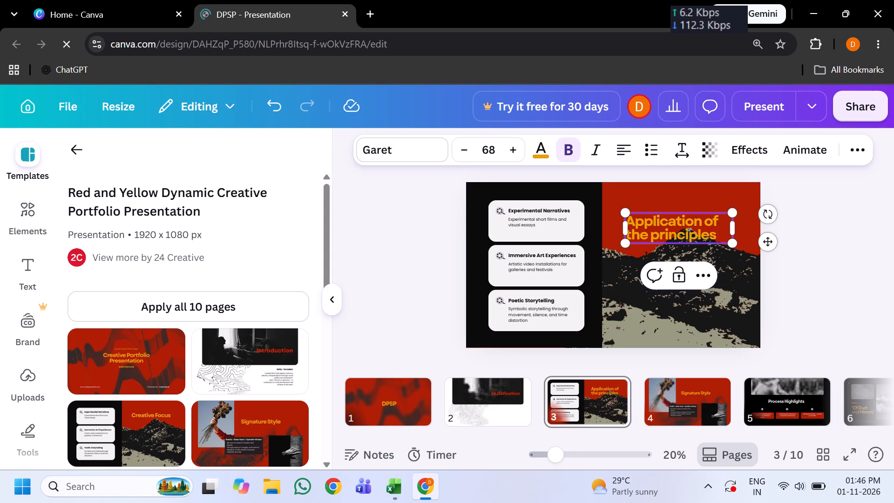
{"action": "type", "text": "co"}
{"action": "type", "text": "ntain"}
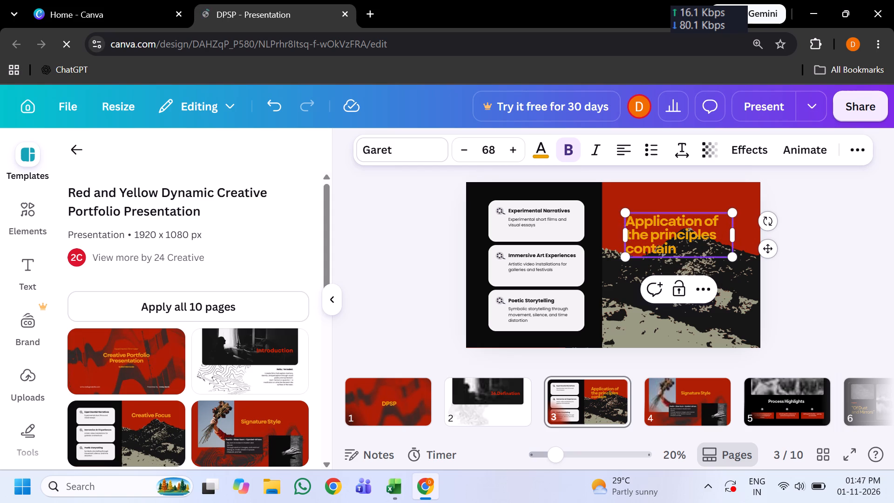
{"action": "type", "text": "ed"}
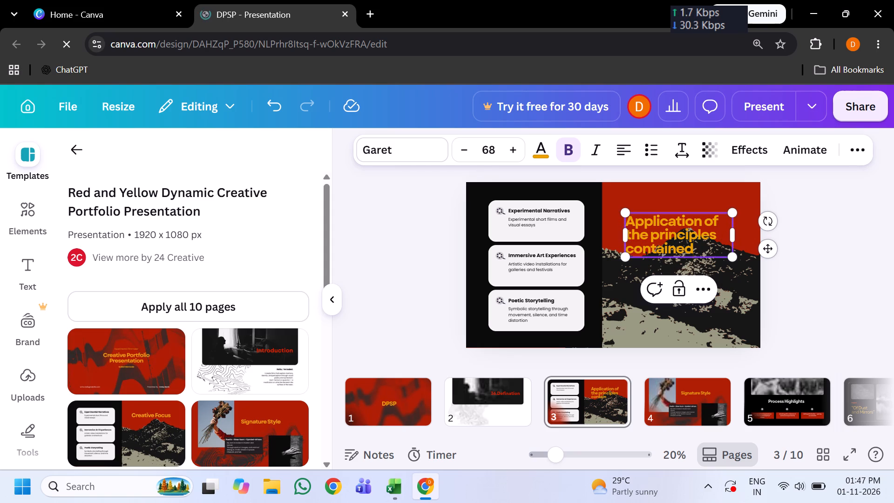
{"action": "key", "text": "space"}
{"action": "type", "text": "in thid"}
{"action": "key", "text": "space"}
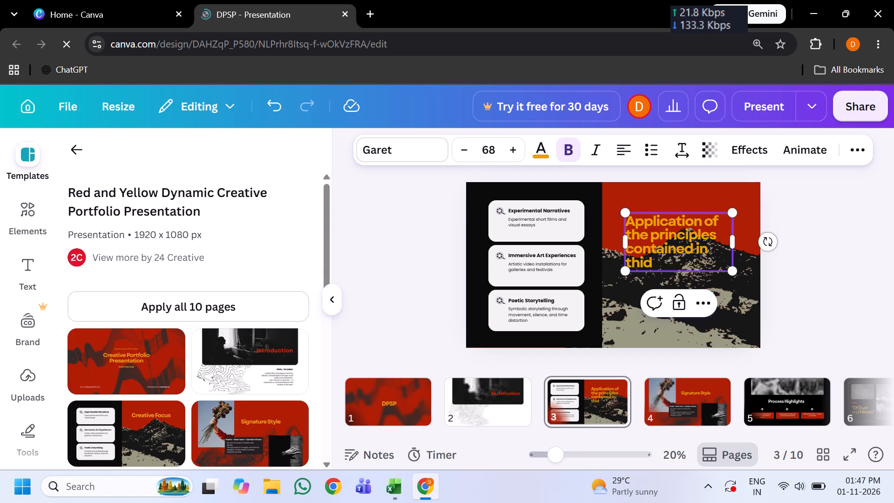
{"action": "key", "text": "BackSpace"}
{"action": "key", "text": "BackSpace"}
{"action": "type", "text": "s part"}
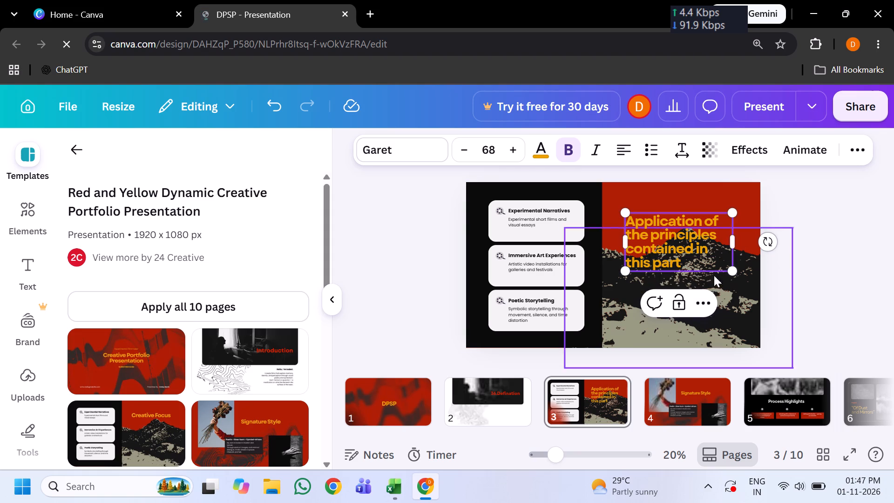
Move the mountain graphic on slide 3 down so that it sits lower behind the title.
{"action": "left_click", "coordinate": [743, 297]}
{"action": "left_click_drag", "start_coordinate": [689, 256], "coordinate": [692, 235]}
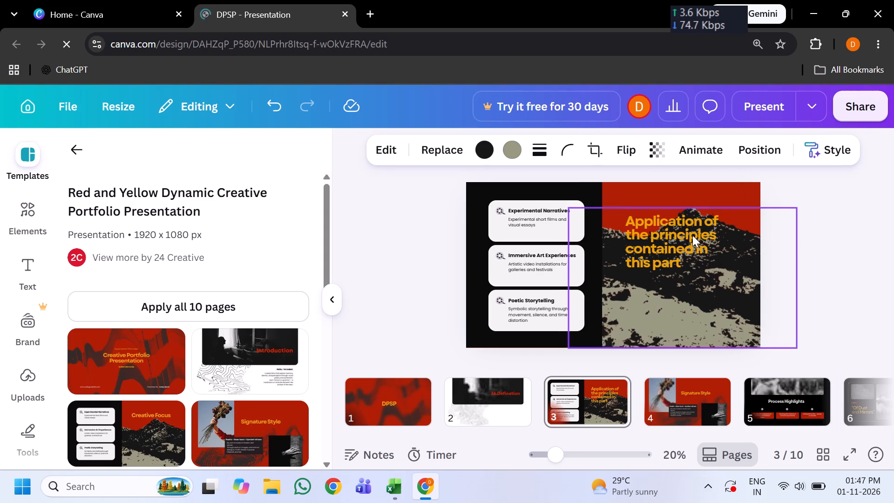
{"action": "left_click_drag", "start_coordinate": [692, 235], "coordinate": [707, 269]}
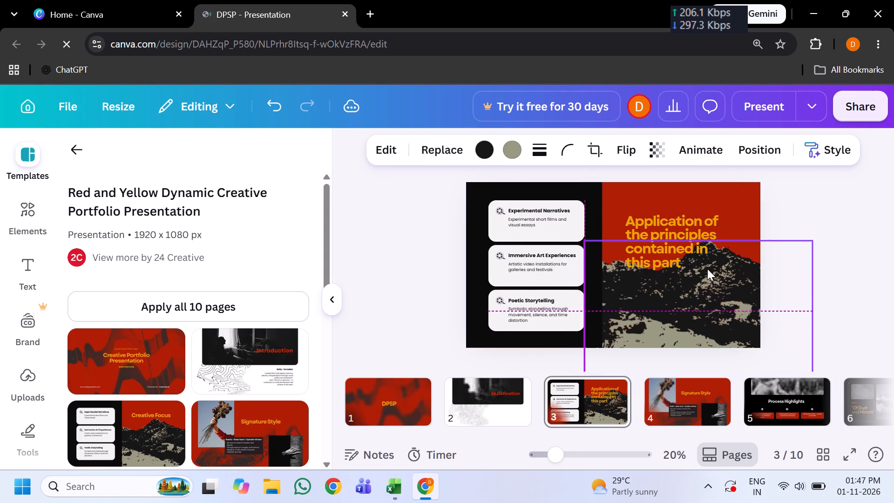
{"action": "left_click_drag", "start_coordinate": [707, 269], "coordinate": [705, 286]}
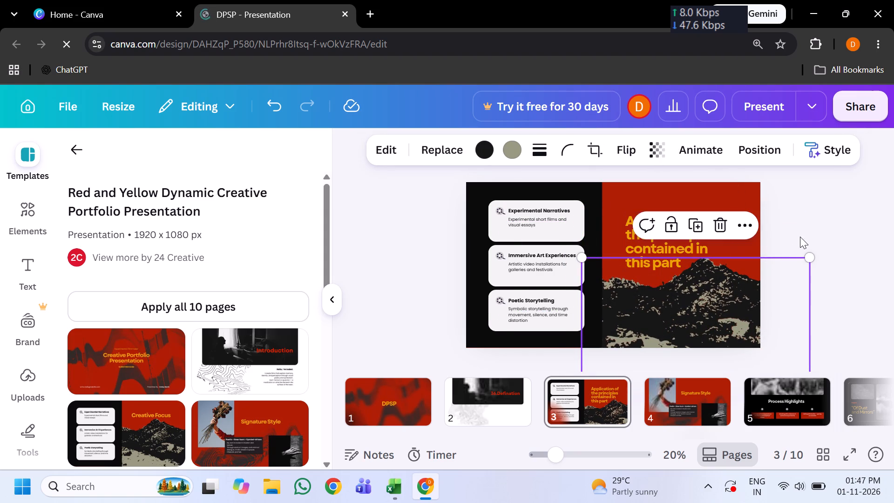
{"action": "left_click", "coordinate": [831, 221]}
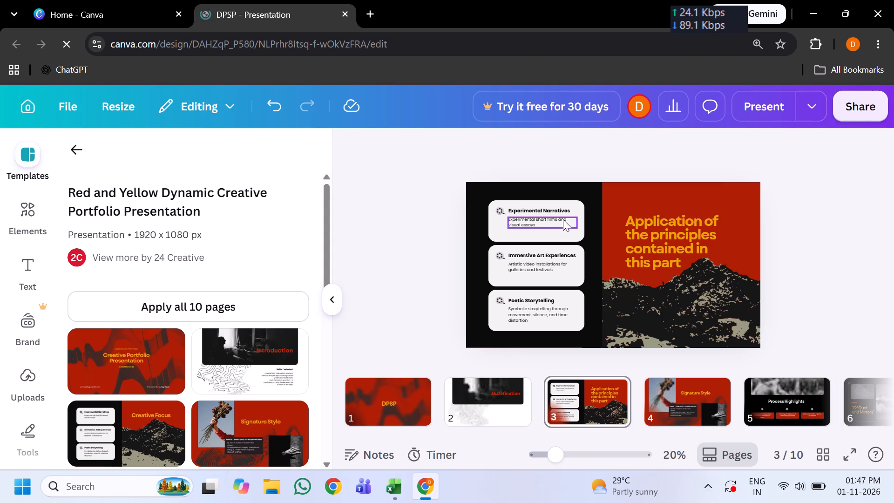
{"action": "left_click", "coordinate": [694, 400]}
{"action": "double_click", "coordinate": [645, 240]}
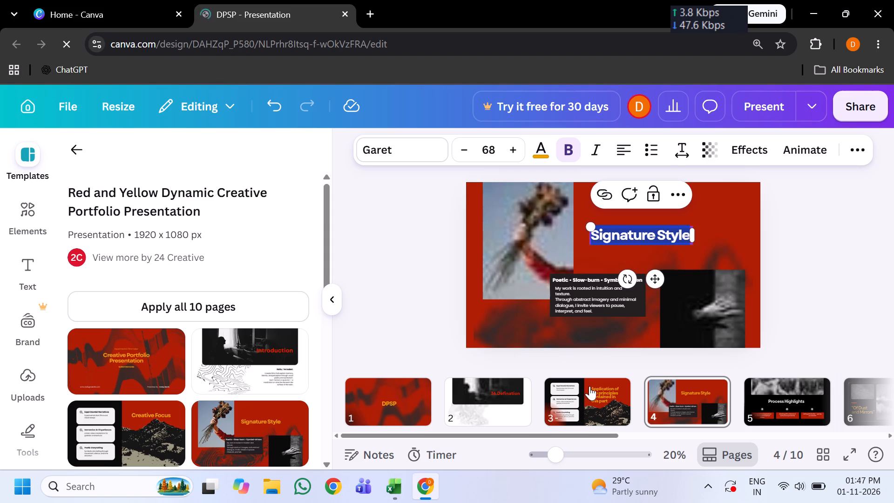
Add the article number to slide 3's title so that it reads "37.application of the principles contained in this part".
{"action": "left_click", "coordinate": [590, 387]}
{"action": "left_click", "coordinate": [607, 379]}
{"action": "left_click", "coordinate": [670, 206]}
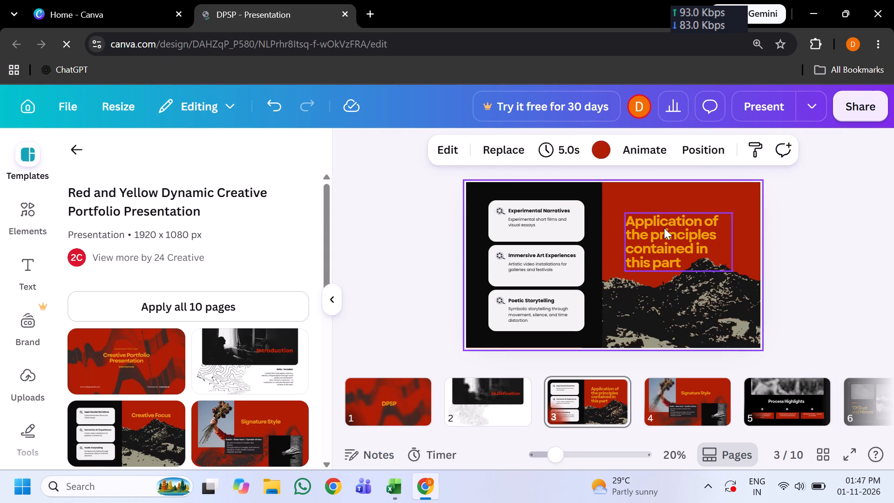
{"action": "left_click", "coordinate": [664, 228]}
{"action": "left_click", "coordinate": [624, 214]}
{"action": "double_click", "coordinate": [649, 233]}
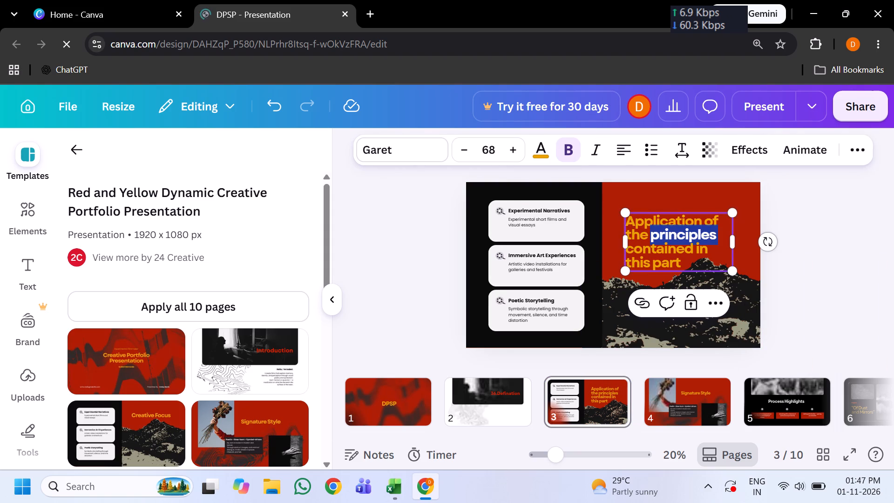
{"action": "left_click", "coordinate": [625, 223]}
{"action": "left_click", "coordinate": [630, 220]}
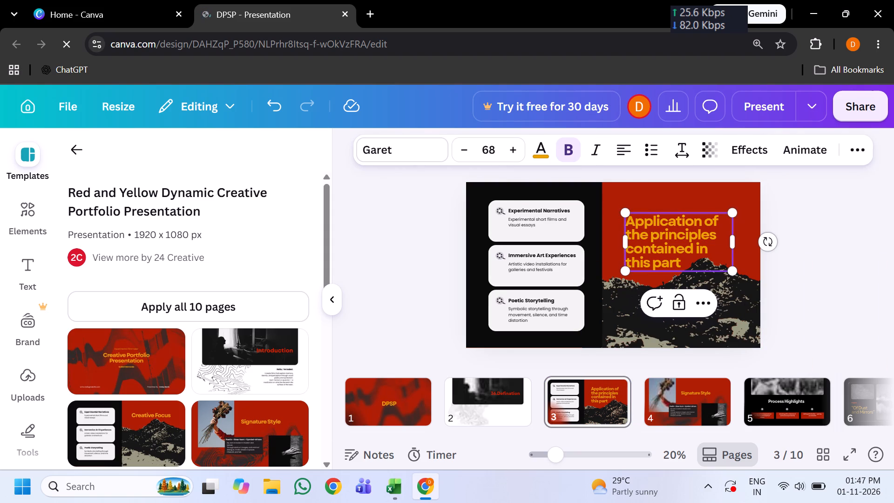
{"action": "left_click", "coordinate": [631, 221]}
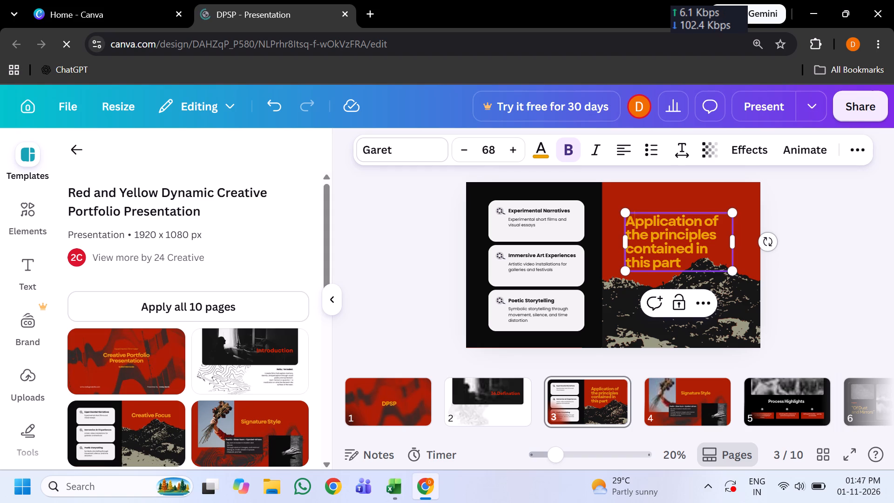
{"action": "left_click", "coordinate": [631, 223]}
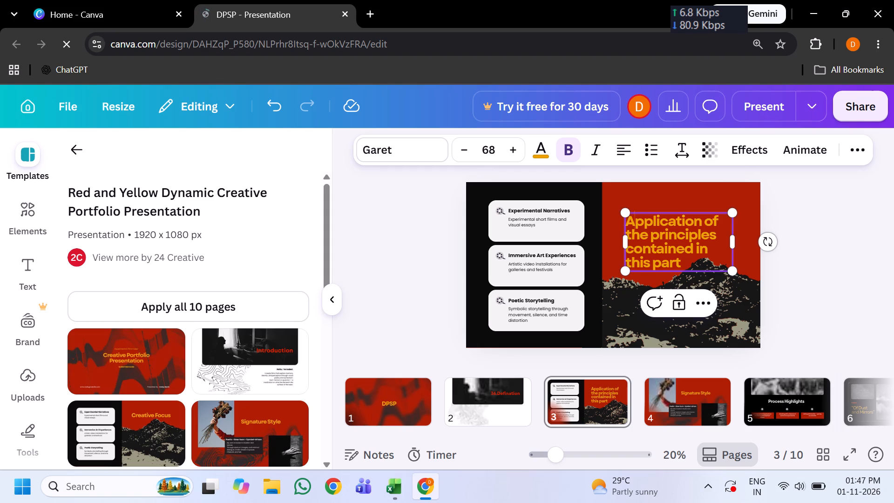
{"action": "key", "text": "BackSpace"}
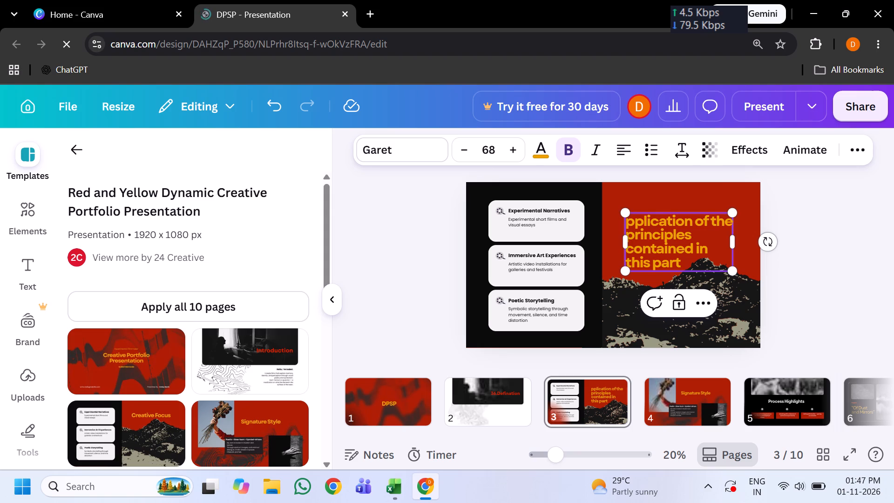
{"action": "type", "text": "37"}
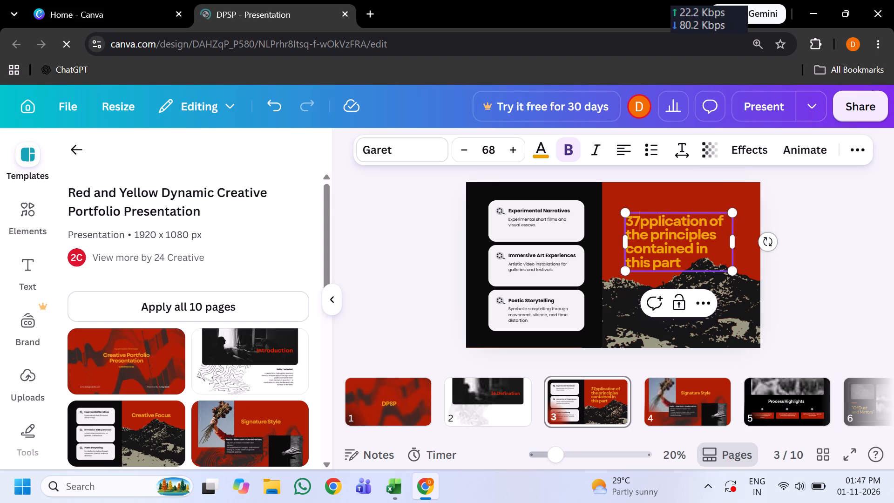
{"action": "type", "text": ".a"}
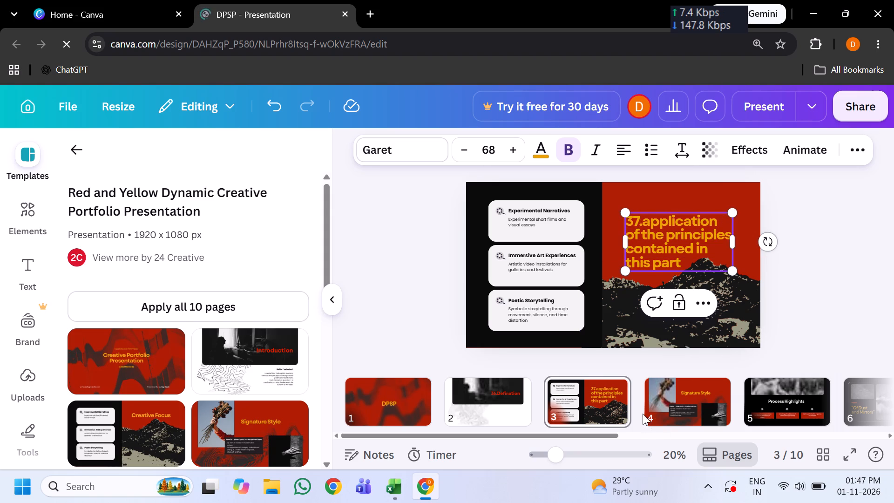
Replace slide 4's title "Signature Style" with "38.State to secure a social order of promotion of welfare of the people".
{"action": "left_click", "coordinate": [683, 406]}
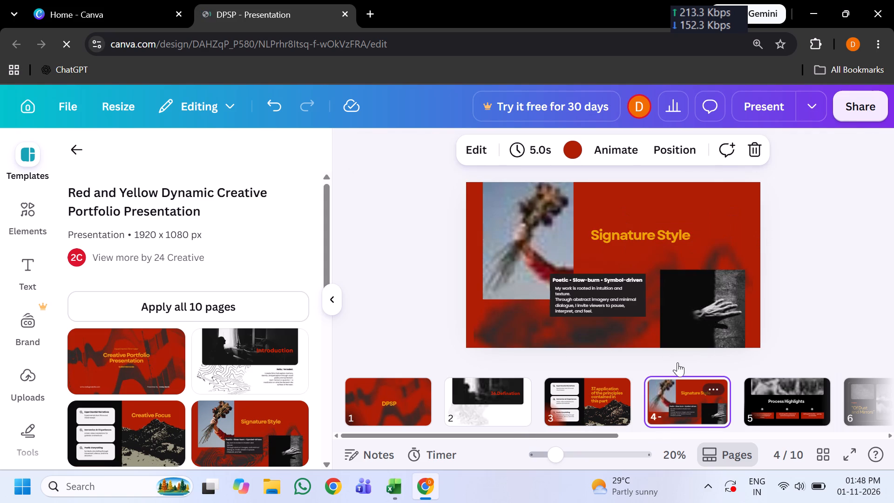
{"action": "double_click", "coordinate": [657, 234]}
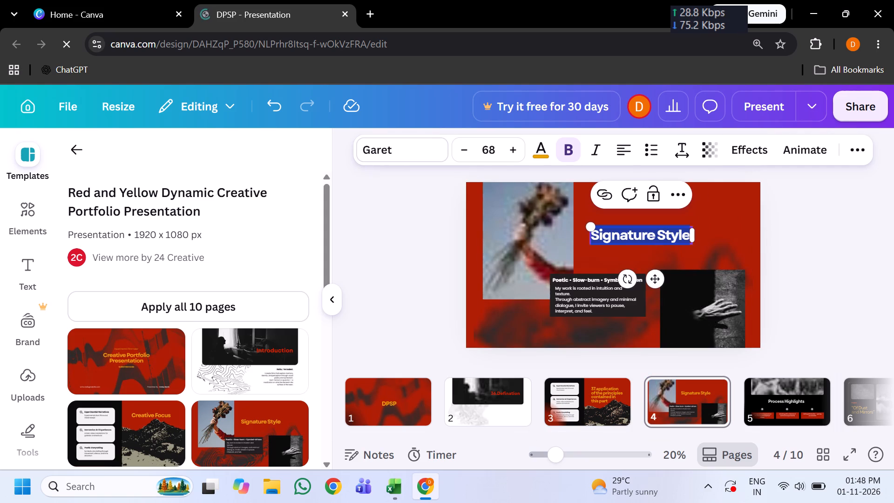
{"action": "key", "text": "BackSpace"}
{"action": "type", "text": "38"}
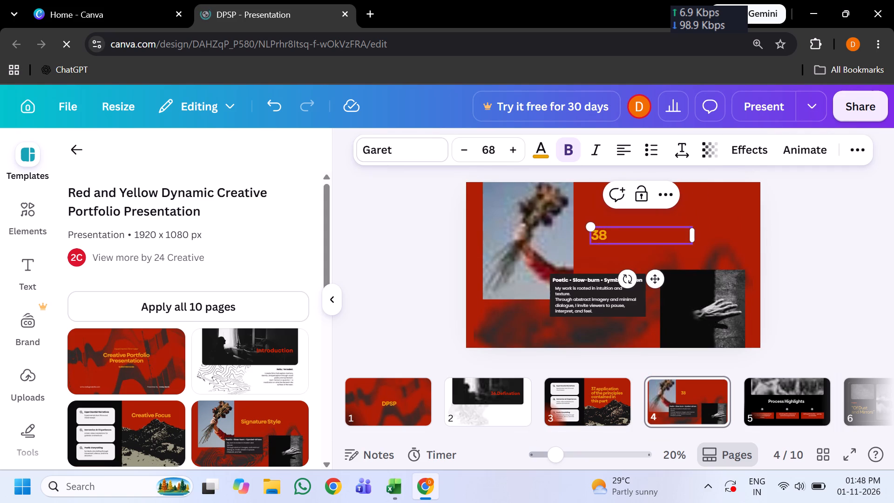
{"action": "key", "text": "period"}
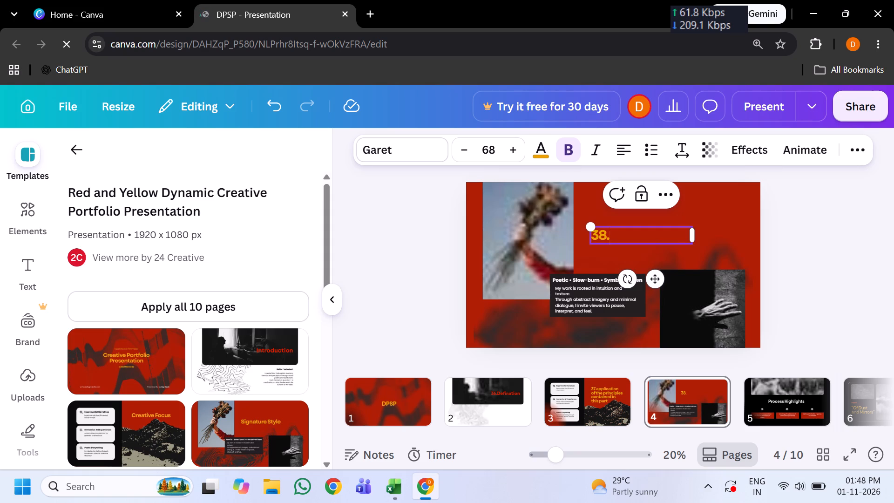
{"action": "type", "text": "State"}
{"action": "key", "text": "space"}
{"action": "type", "text": "to"}
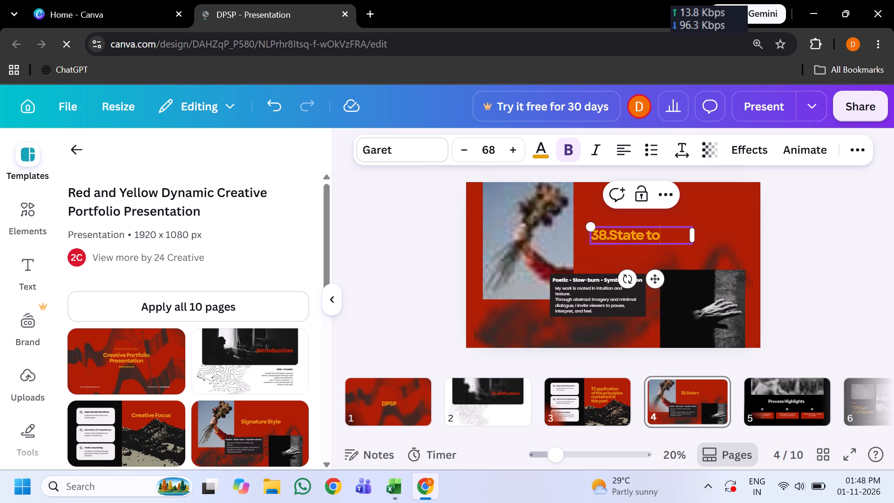
{"action": "key", "text": "space"}
{"action": "type", "text": "secure"}
{"action": "key", "text": "space"}
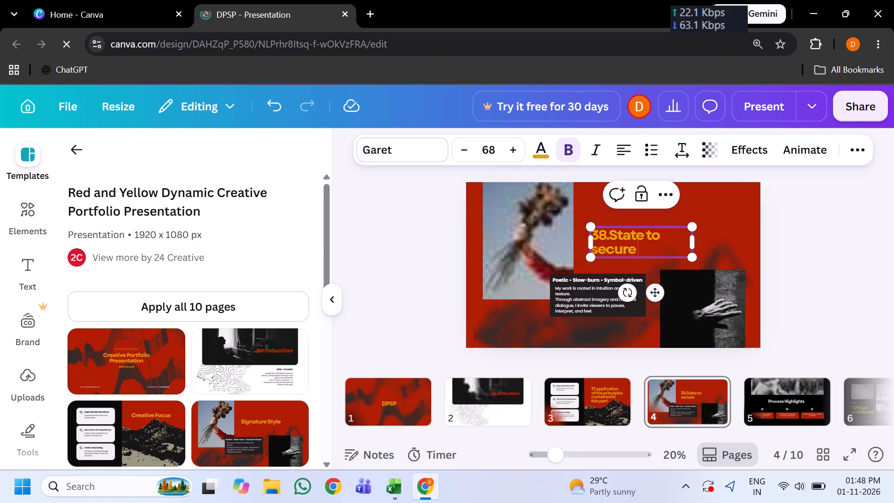
{"action": "type", "text": "a"}
{"action": "key", "text": "space"}
{"action": "key", "text": "s"}
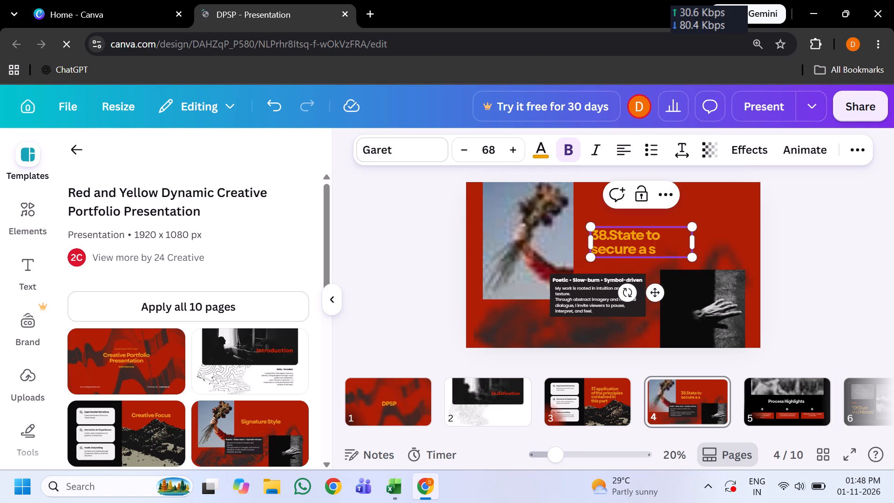
{"action": "type", "text": "cial"}
{"action": "key", "text": "space"}
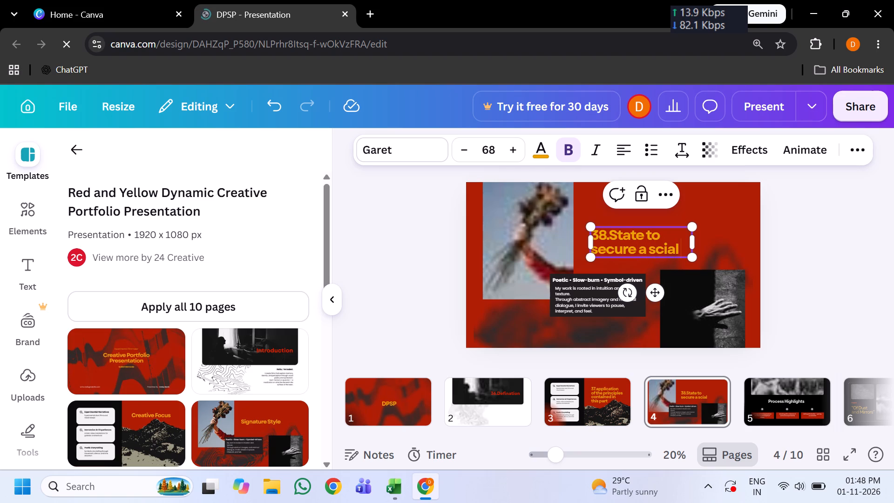
{"action": "key", "text": "BackSpace"}
{"action": "key", "text": "BackSpace"}
{"action": "key", "text": "BackSpace"}
{"action": "key", "text": "BackSpace"}
{"action": "key", "text": "BackSpace"}
{"action": "key", "text": "BackSpace"}
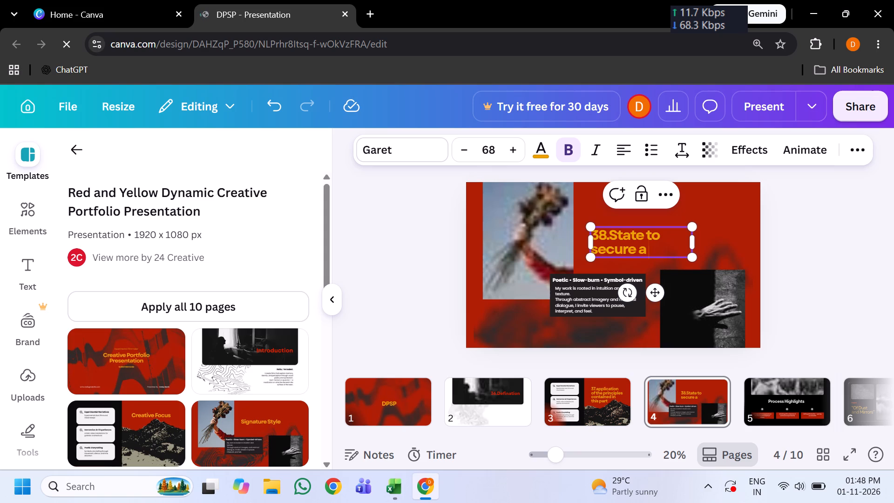
{"action": "type", "text": "social"}
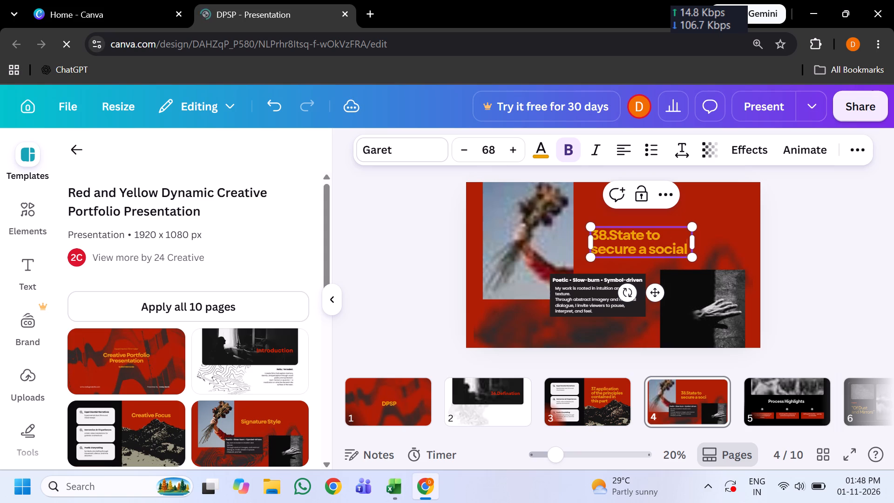
{"action": "key", "text": "space"}
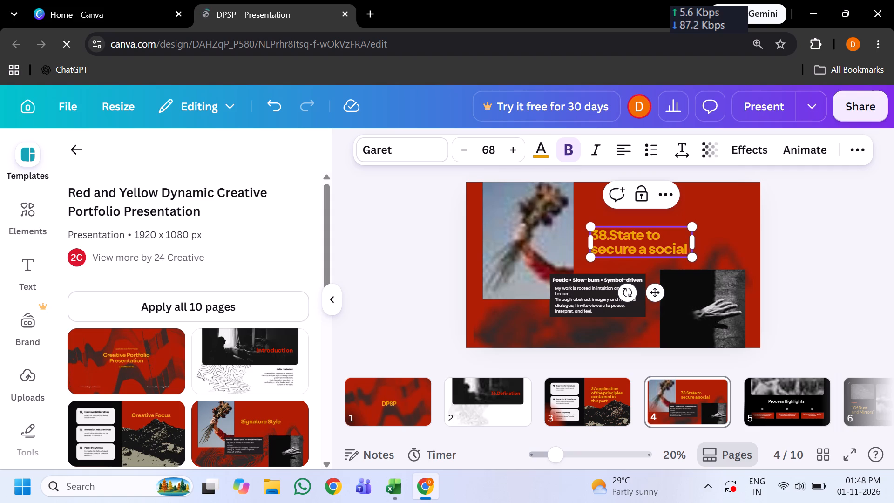
{"action": "key", "text": "o"}
{"action": "type", "text": "rs"}
{"action": "key", "text": "BackSpace"}
{"action": "type", "text": "der"}
{"action": "key", "text": "space"}
{"action": "type", "text": "of promotion"}
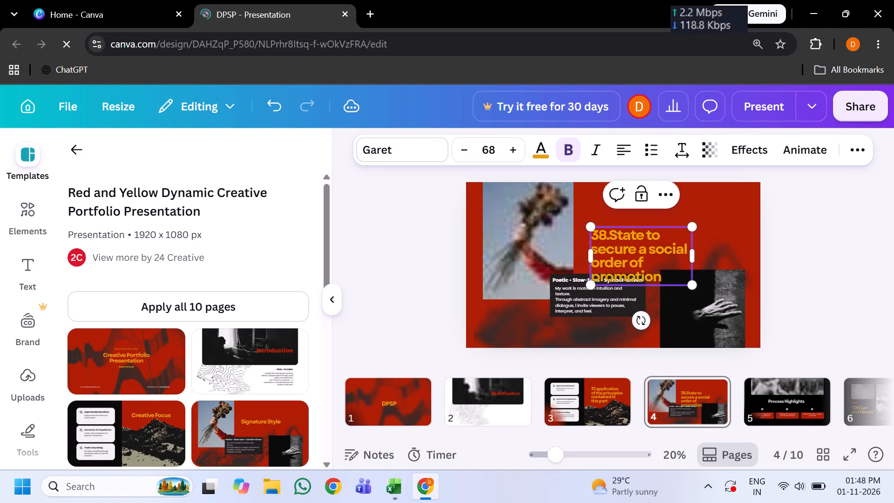
{"action": "key", "text": "space"}
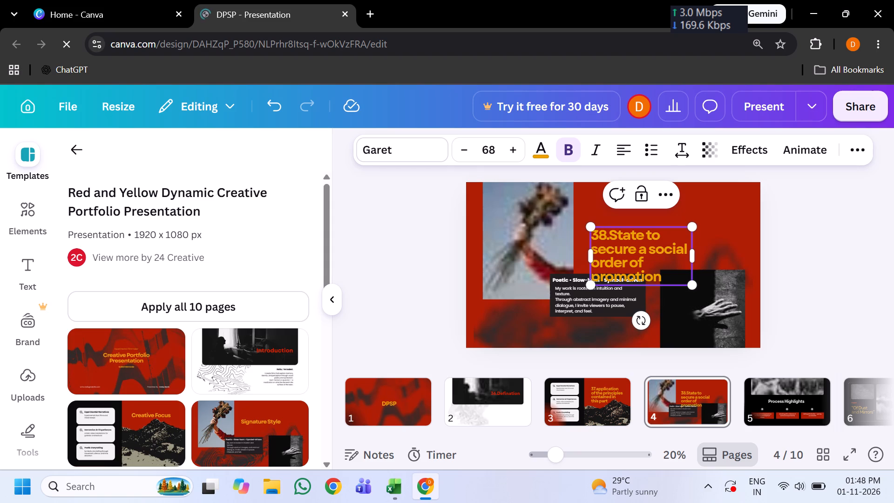
{"action": "type", "text": "of welfare"}
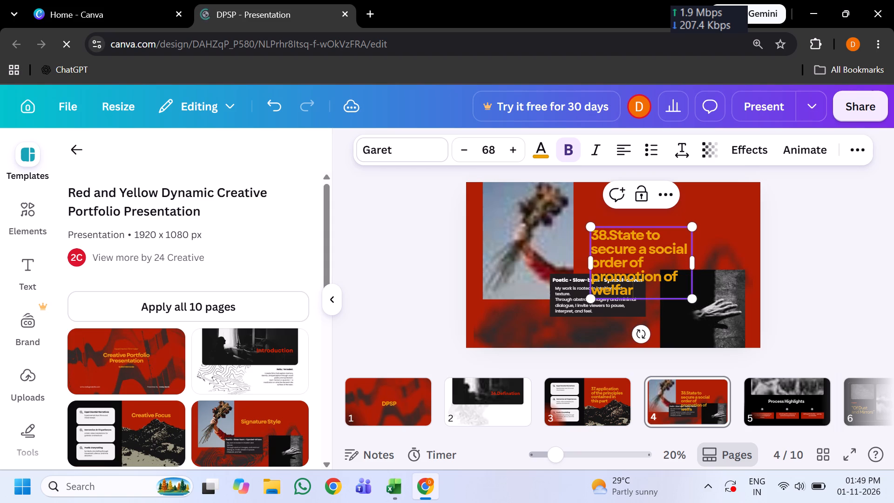
{"action": "key", "text": "space"}
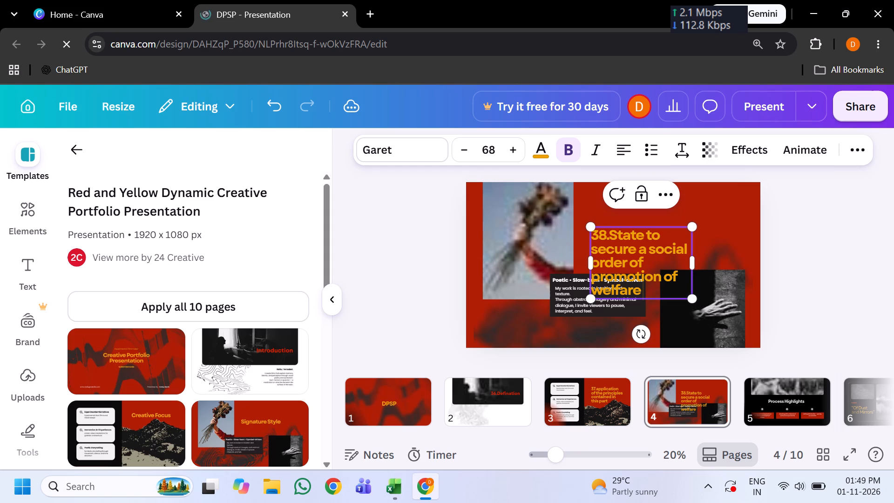
{"action": "type", "text": "of the"}
{"action": "key", "text": "space"}
{"action": "type", "text": "people"}
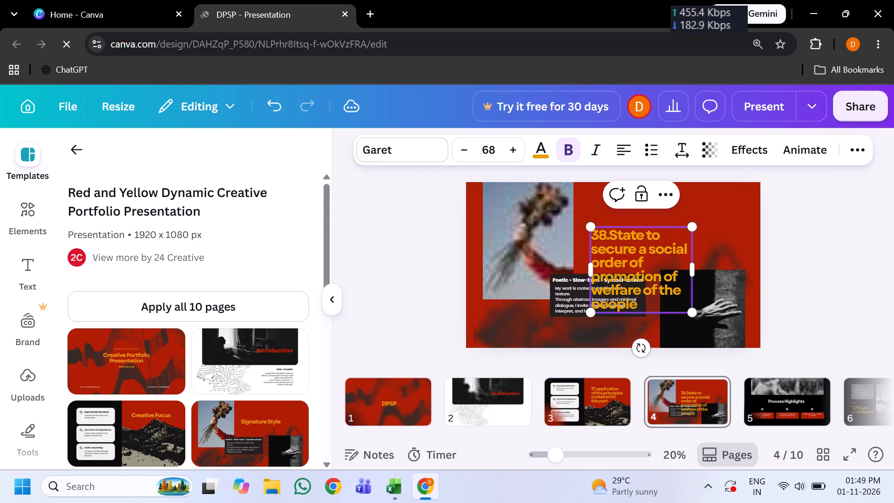
Move slide 4's title up and slightly right so that it sits above the dark description box and hand image.
{"action": "left_click_drag", "start_coordinate": [640, 282], "coordinate": [659, 248]}
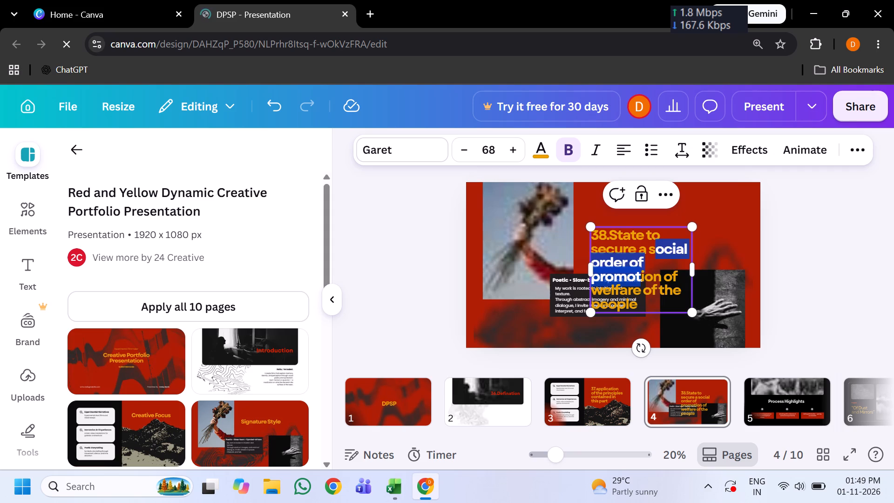
{"action": "left_click_drag", "start_coordinate": [659, 248], "coordinate": [664, 258]}
{"action": "left_click", "coordinate": [705, 243]}
{"action": "left_click", "coordinate": [725, 223]}
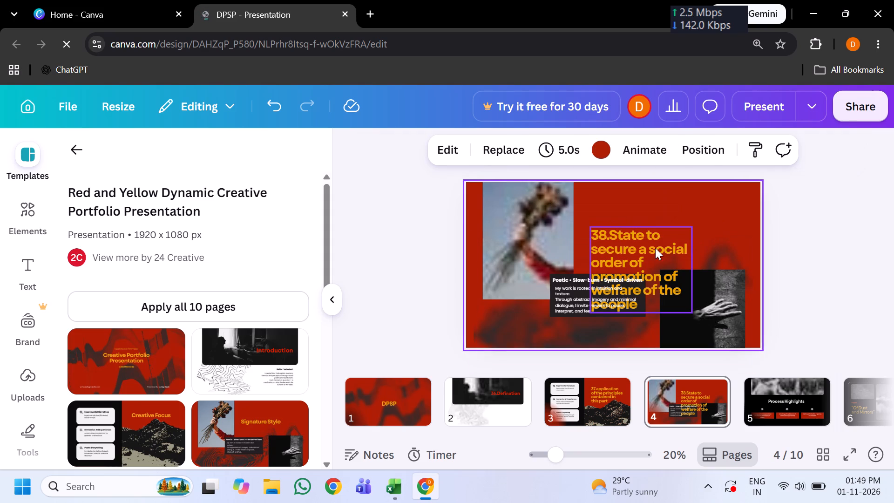
{"action": "left_click_drag", "start_coordinate": [655, 248], "coordinate": [671, 204]}
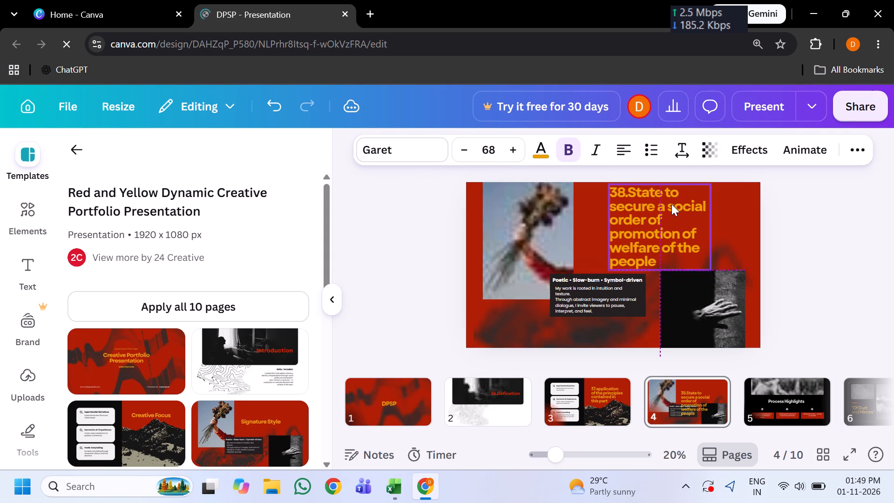
{"action": "left_click_drag", "start_coordinate": [671, 204], "coordinate": [669, 210]}
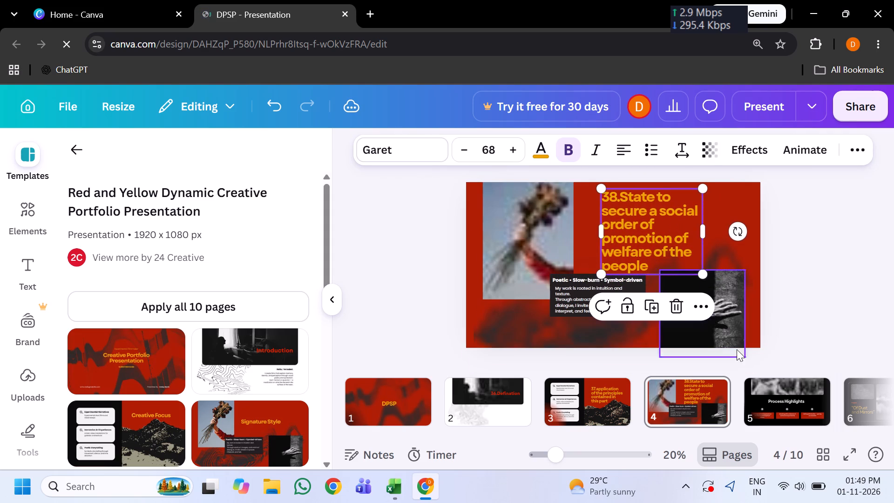
Replace slide 5's title "Process Highlights" with "39.Certain principles of policy to be followed by the states".
{"action": "left_click", "coordinate": [787, 407]}
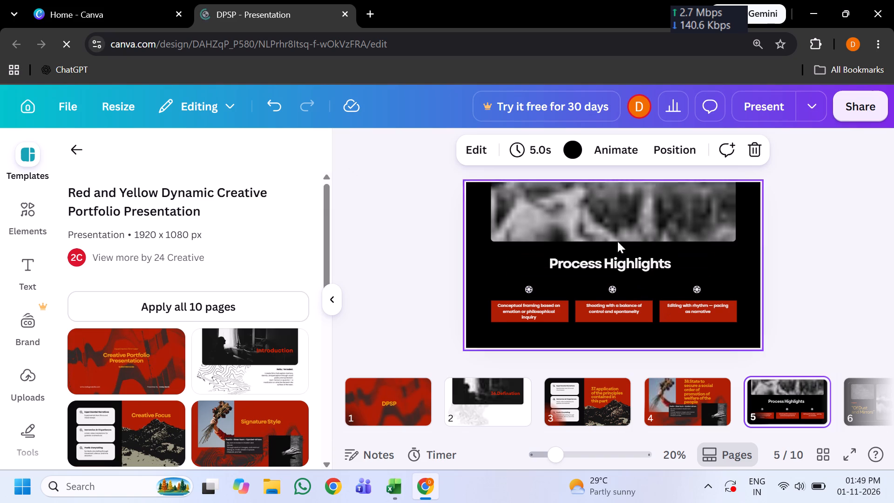
{"action": "double_click", "coordinate": [626, 267]}
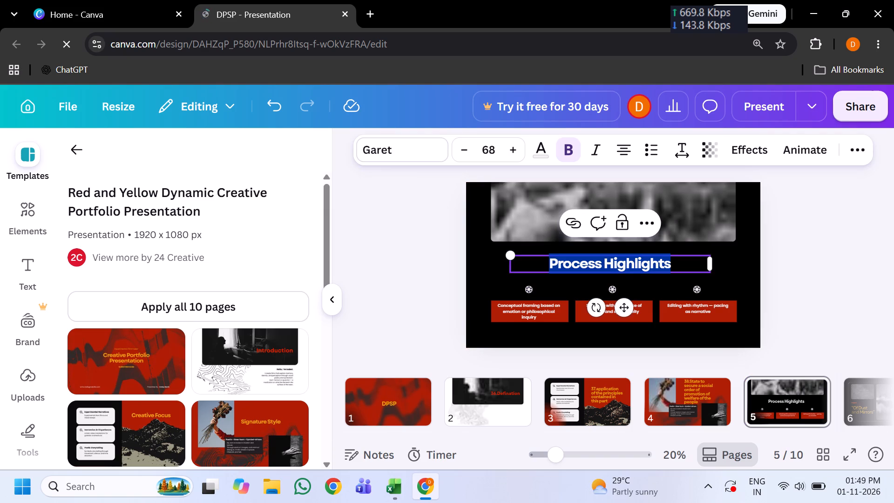
{"action": "key", "text": "BackSpace"}
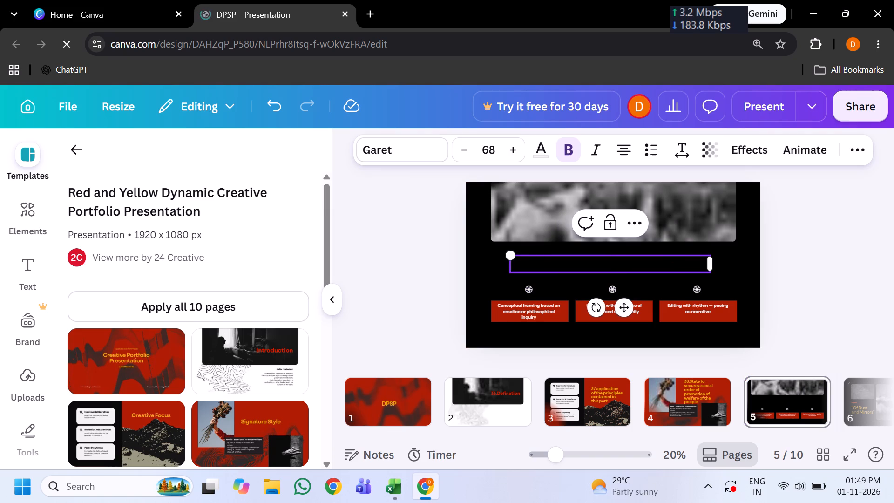
{"action": "type", "text": "39"}
{"action": "key", "text": "period"}
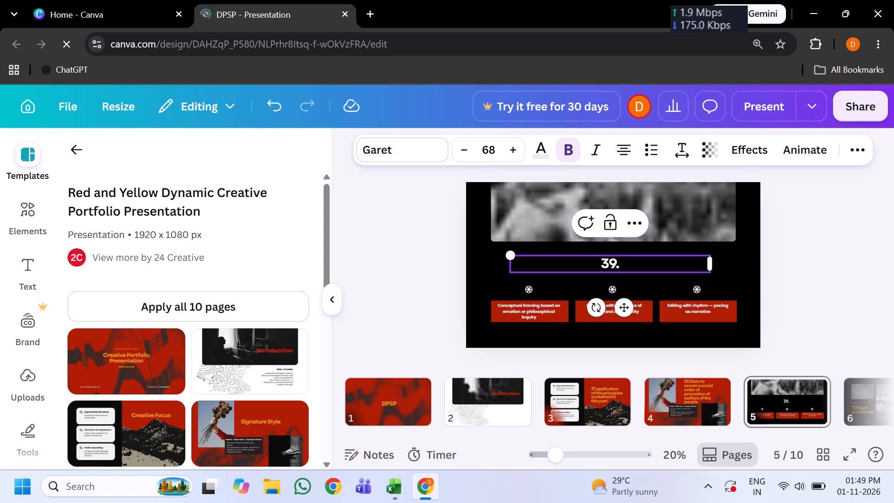
{"action": "type", "text": "Cert"}
{"action": "type", "text": "aio"}
{"action": "key", "text": "BackSpace"}
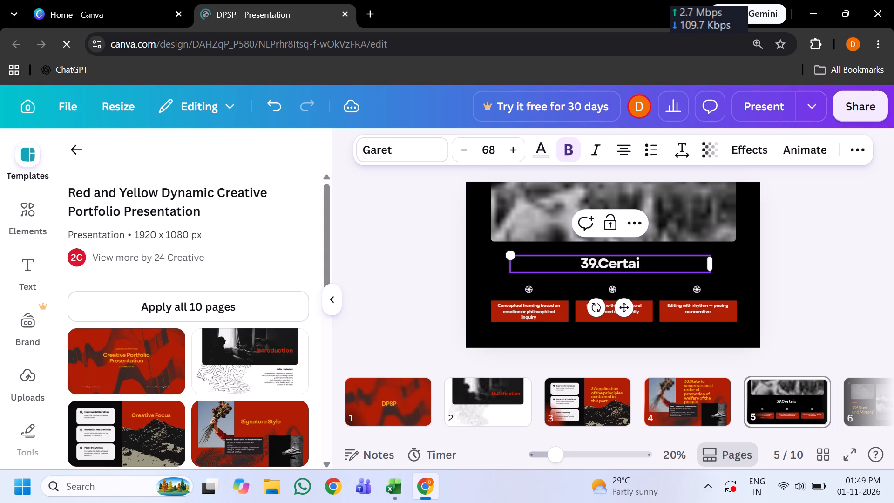
{"action": "type", "text": "n princip"}
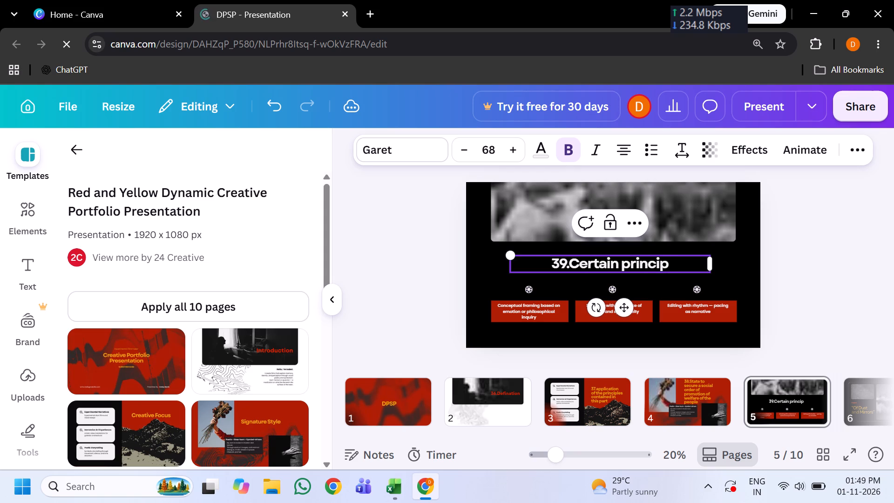
{"action": "type", "text": "les"}
{"action": "key", "text": "space"}
{"action": "type", "text": "of polic"}
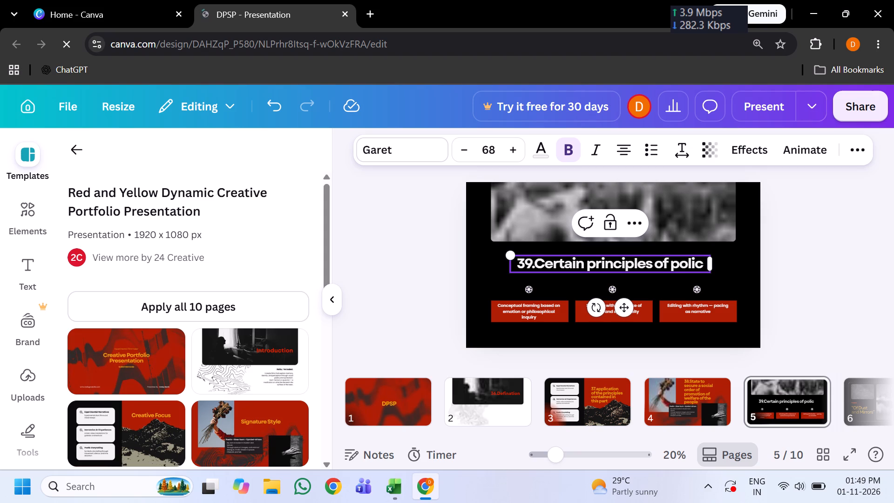
{"action": "key", "text": "y"}
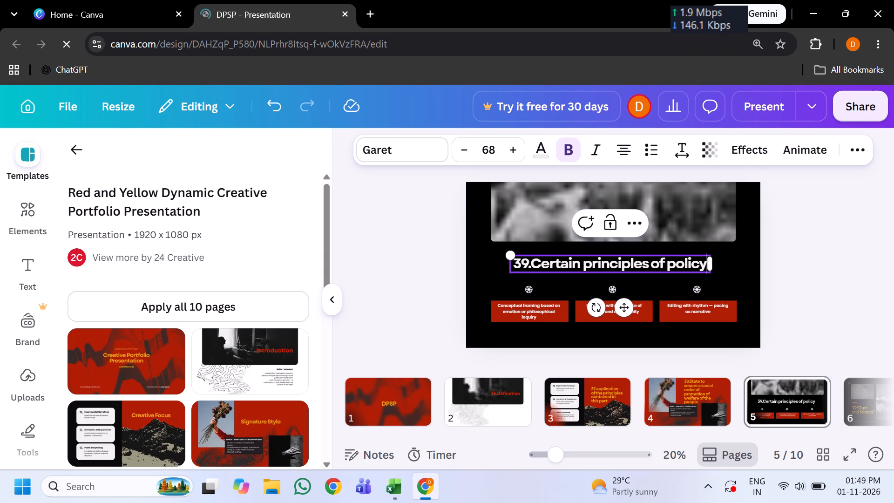
{"action": "key", "text": "space"}
{"action": "type", "text": "to"}
{"action": "key", "text": "space"}
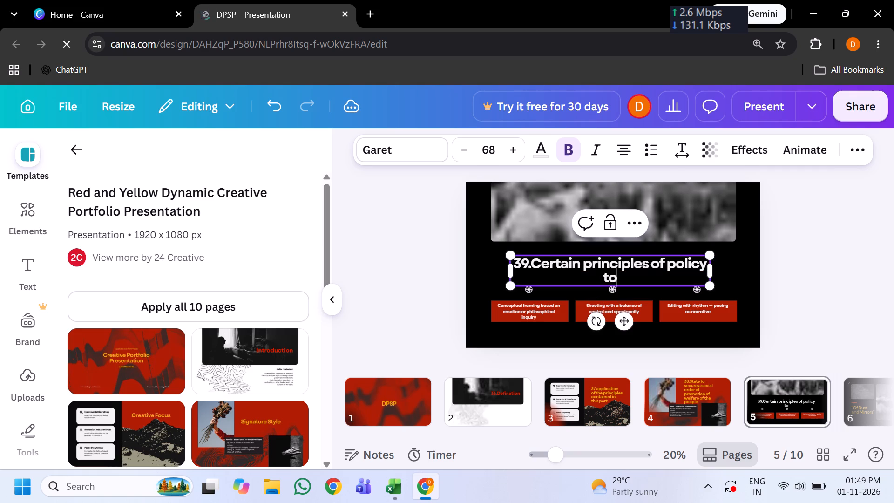
{"action": "type", "text": "br"}
{"action": "key", "text": "BackSpace"}
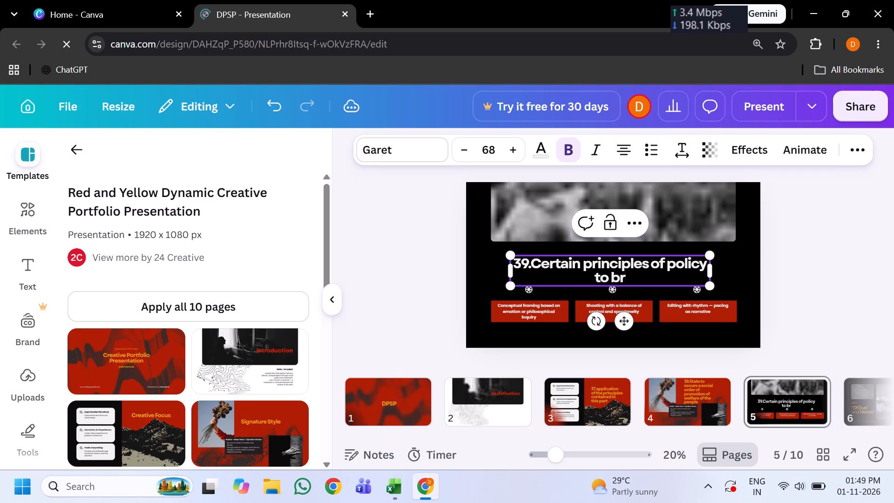
{"action": "type", "text": "e"}
{"action": "key", "text": "space"}
{"action": "type", "text": "follo"}
{"action": "type", "text": "wed"}
{"action": "key", "text": "space"}
{"action": "type", "text": "by thr"}
{"action": "key", "text": "space"}
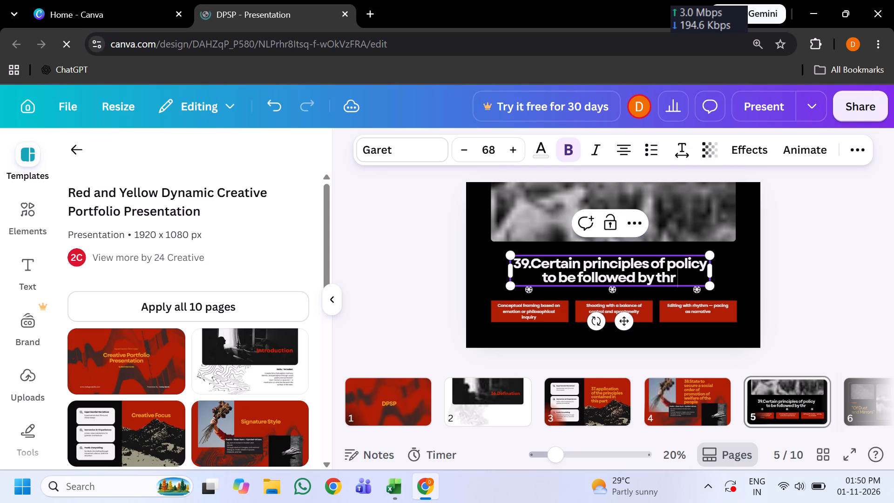
{"action": "key", "text": "BackSpace"}
{"action": "key", "text": "BackSpace"}
{"action": "type", "text": "e"}
{"action": "key", "text": "space"}
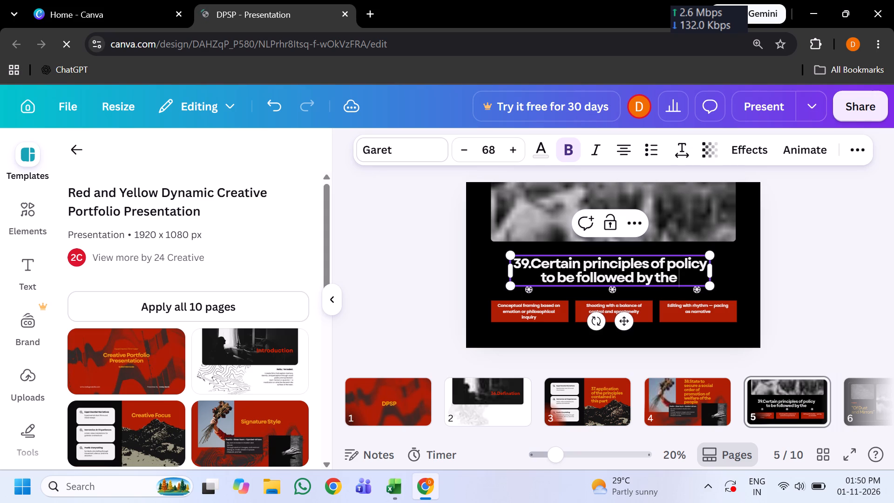
{"action": "type", "text": "states"}
{"action": "key", "text": "space"}
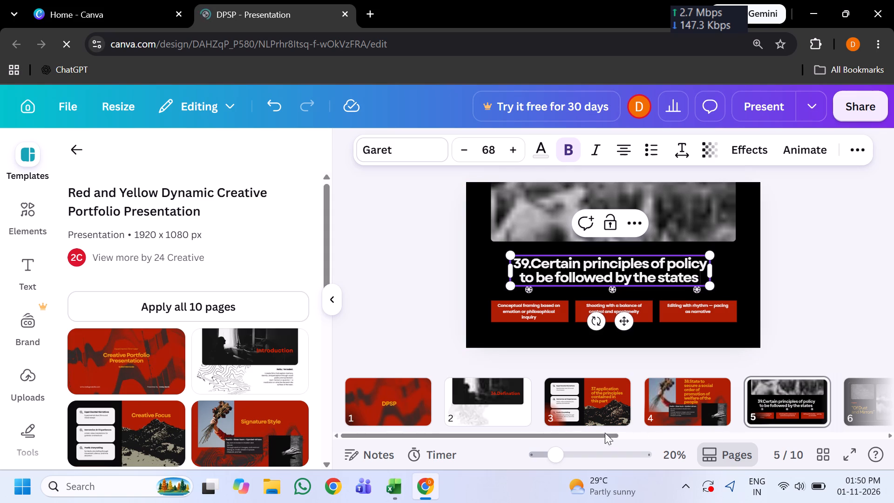
Replace slide 6's title "Of Dust and Mirrors" with "39A.Equal Justice and free legal aid".
{"action": "left_click_drag", "start_coordinate": [600, 435], "coordinate": [688, 448]}
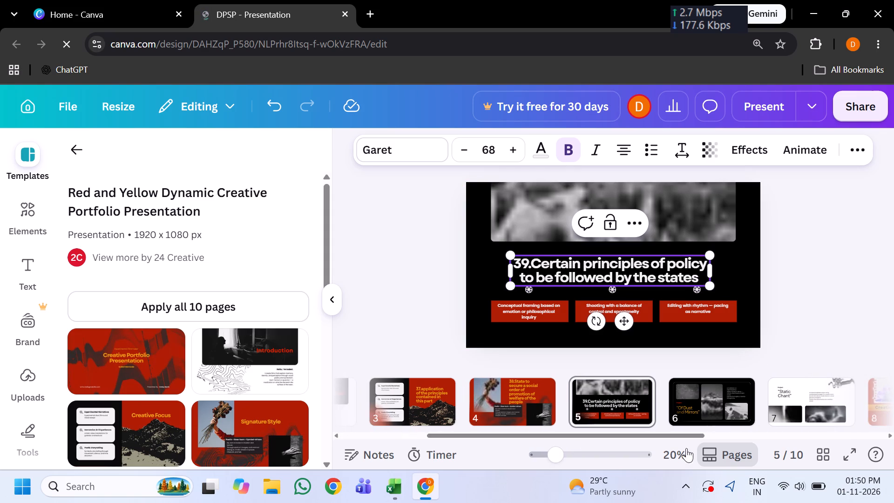
{"action": "left_click", "coordinate": [698, 408]}
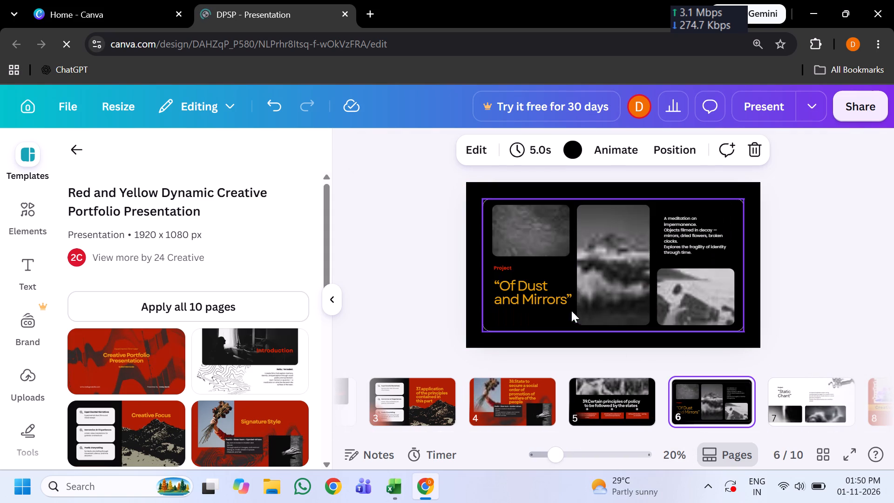
{"action": "double_click", "coordinate": [540, 300]}
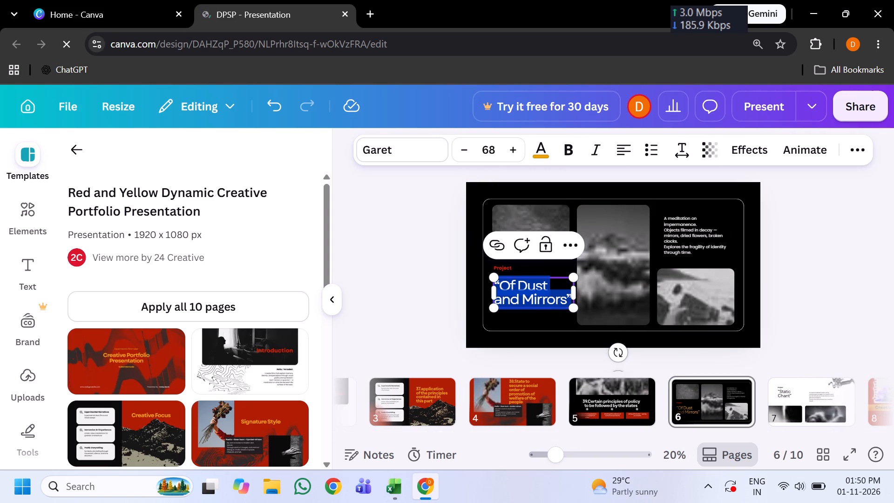
{"action": "key", "text": "BackSpace"}
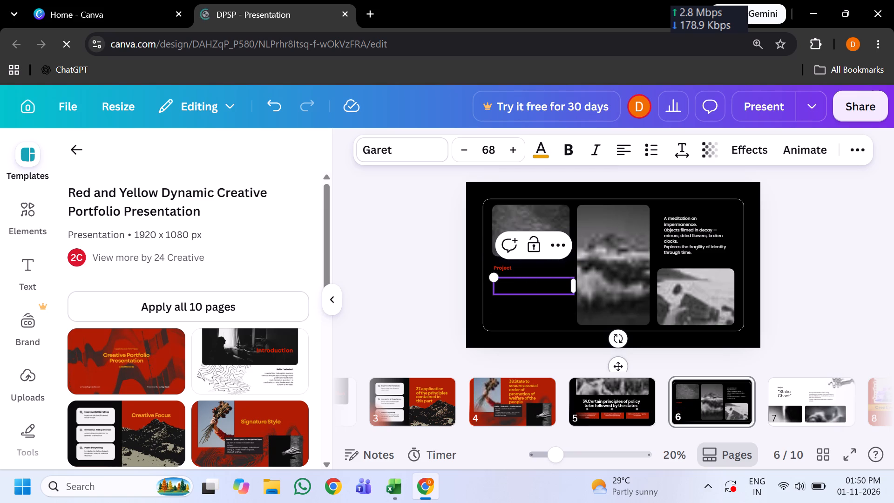
{"action": "type", "text": "40"}
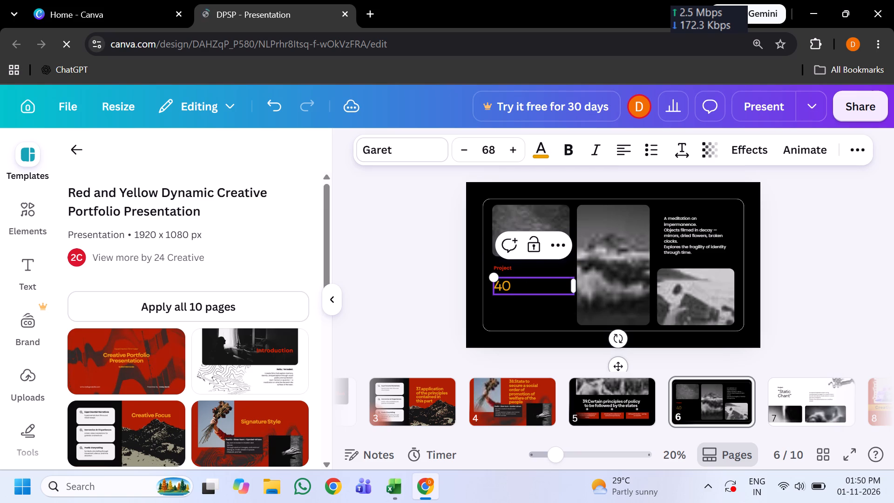
{"action": "key", "text": "period"}
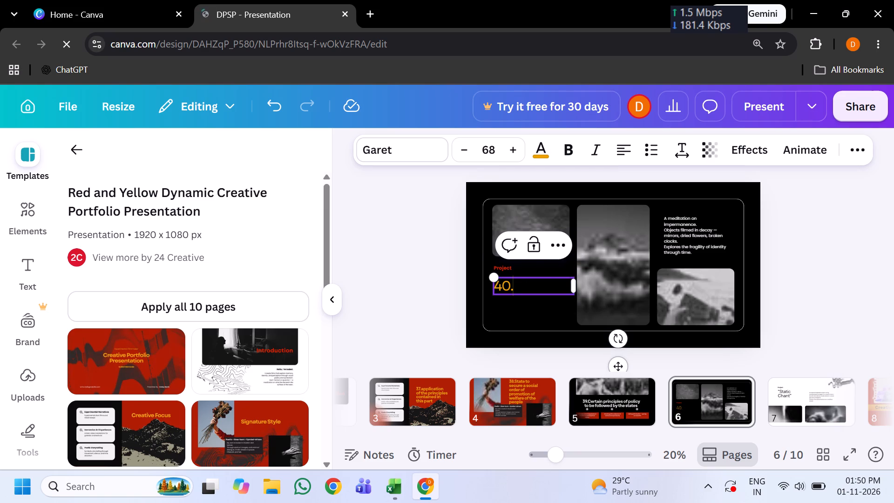
{"action": "key", "text": "BackSpace"}
{"action": "key", "text": "BackSpace"}
{"action": "key", "text": "BackSpace"}
{"action": "type", "text": "#9"}
{"action": "key", "text": "BackSpace"}
{"action": "key", "text": "BackSpace"}
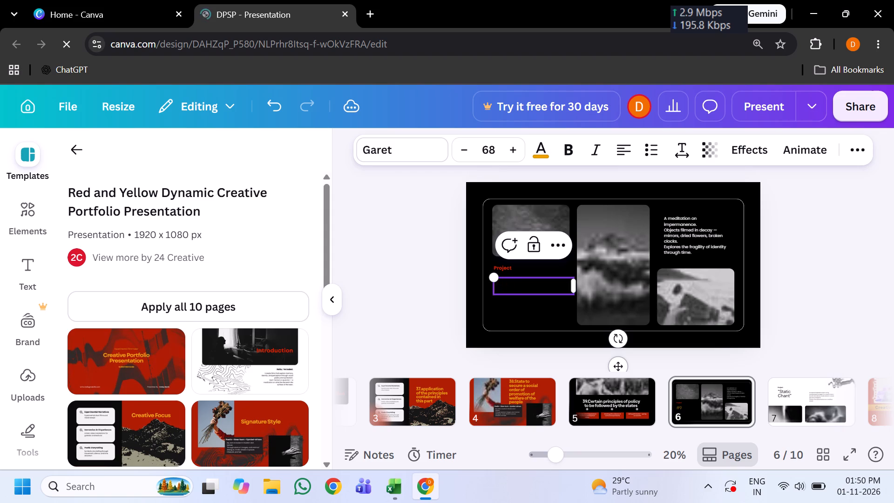
{"action": "type", "text": "39A"}
{"action": "key", "text": "period"}
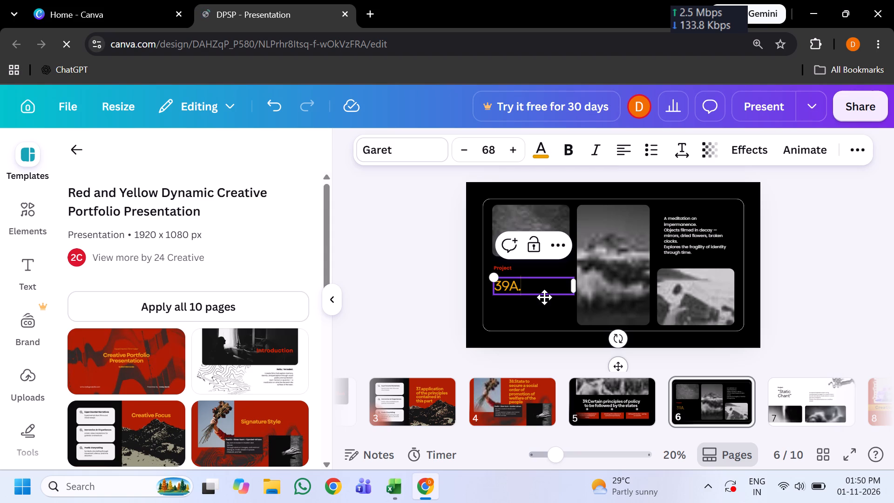
{"action": "type", "text": "Equal"}
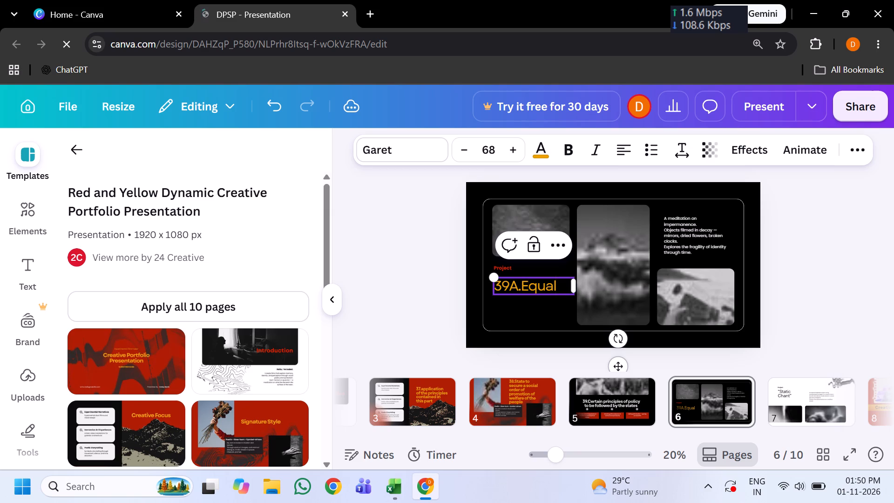
{"action": "key", "text": "space"}
{"action": "type", "text": "Just"}
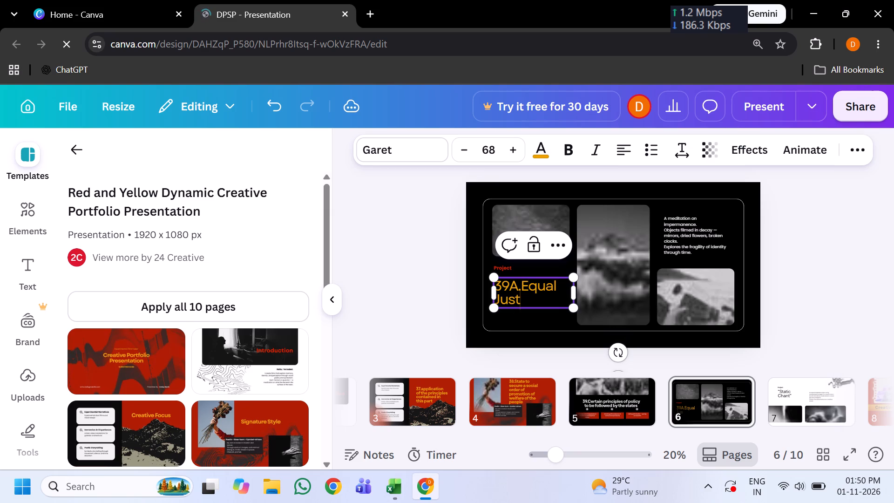
{"action": "type", "text": "ice"}
{"action": "key", "text": "space"}
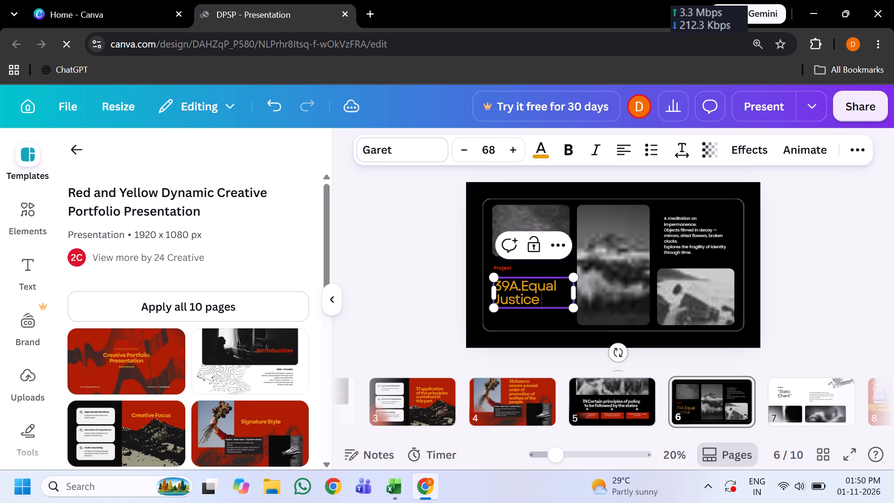
{"action": "type", "text": "and free"}
{"action": "key", "text": "space"}
{"action": "type", "text": "legal"}
{"action": "key", "text": "space"}
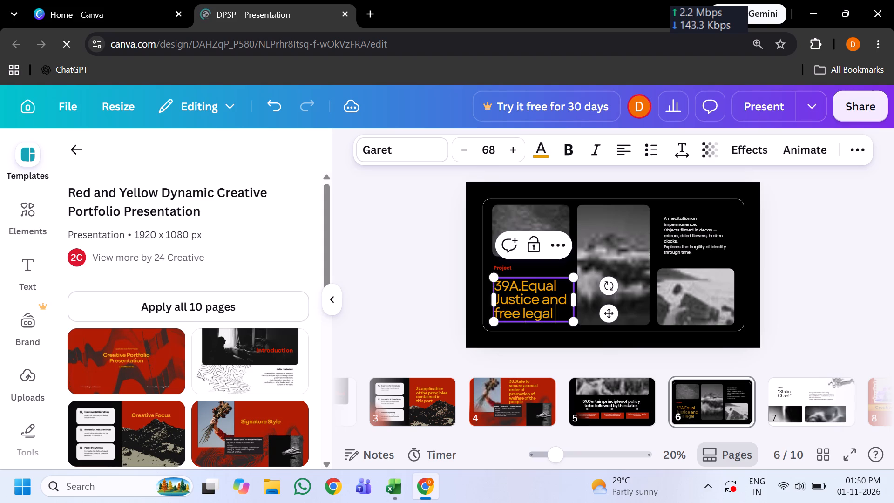
{"action": "type", "text": "ai"}
{"action": "key", "text": "d"}
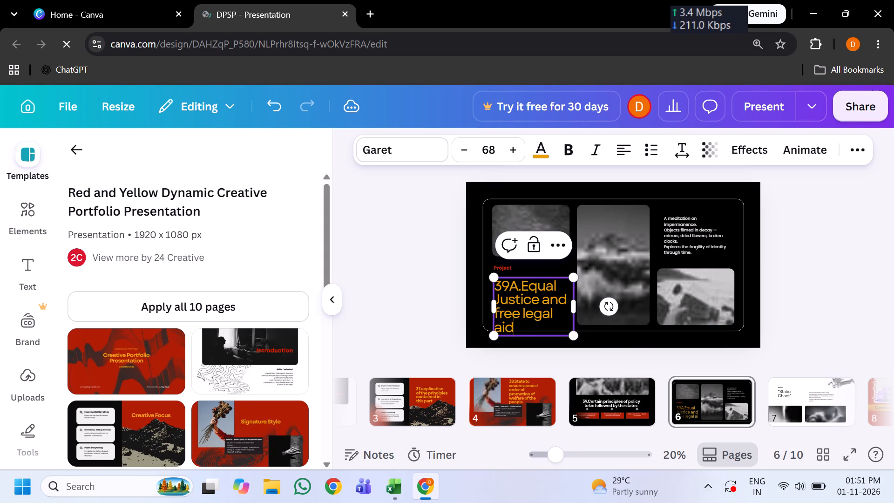
{"action": "left_click", "coordinate": [625, 258]}
Move slide 6's title aside to expose the small red "Project" label and delete that label.
{"action": "left_click_drag", "start_coordinate": [540, 297], "coordinate": [531, 283]}
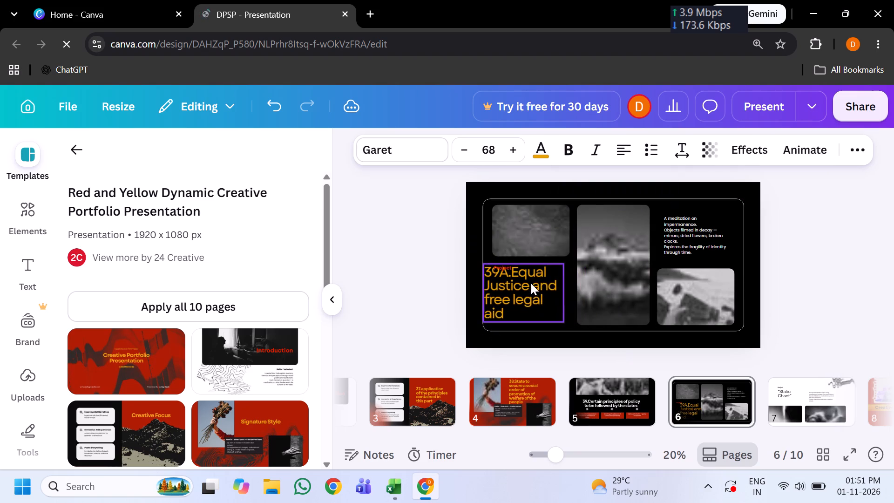
{"action": "left_click_drag", "start_coordinate": [531, 283], "coordinate": [563, 304]}
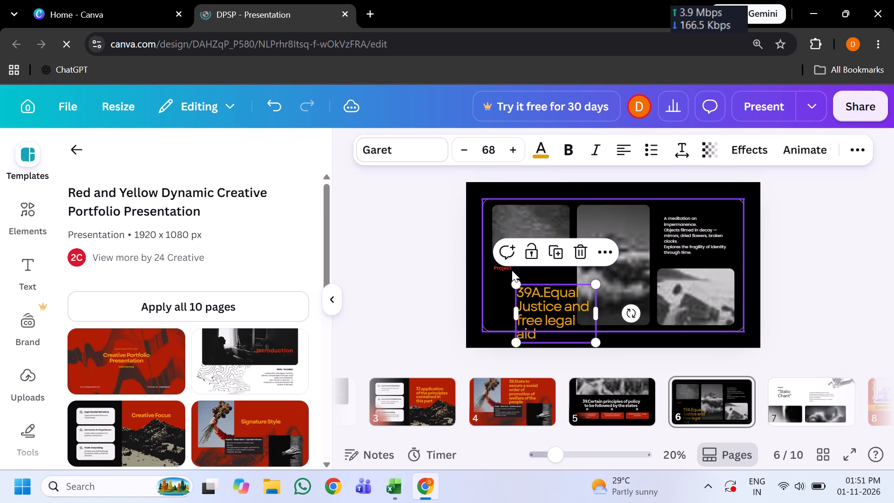
{"action": "left_click", "coordinate": [507, 266]}
{"action": "left_click", "coordinate": [545, 234]}
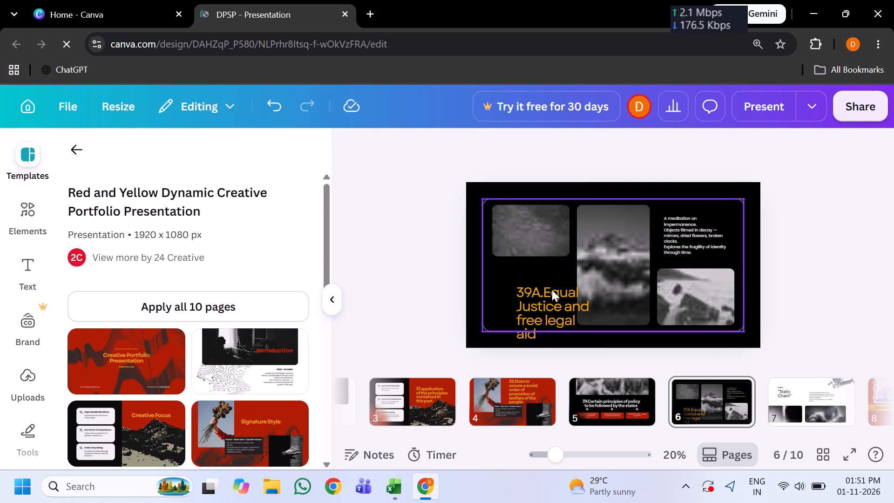
Move slide 6's title into the empty black area directly below the water-texture photo, inside the frame.
{"action": "left_click_drag", "start_coordinate": [550, 293], "coordinate": [529, 275]}
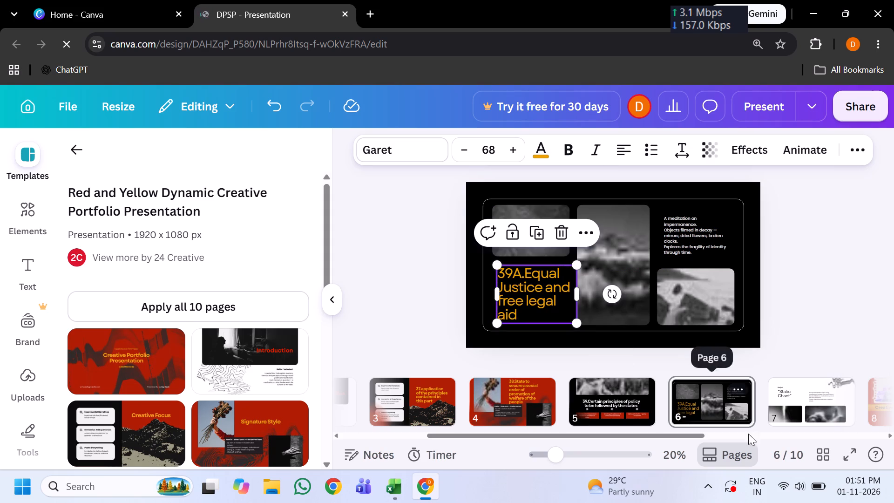
Replace slide 7's title "Static Chant" with "40.Organisaton of village panchayat".
{"action": "left_click_drag", "start_coordinate": [679, 430], "coordinate": [709, 430]}
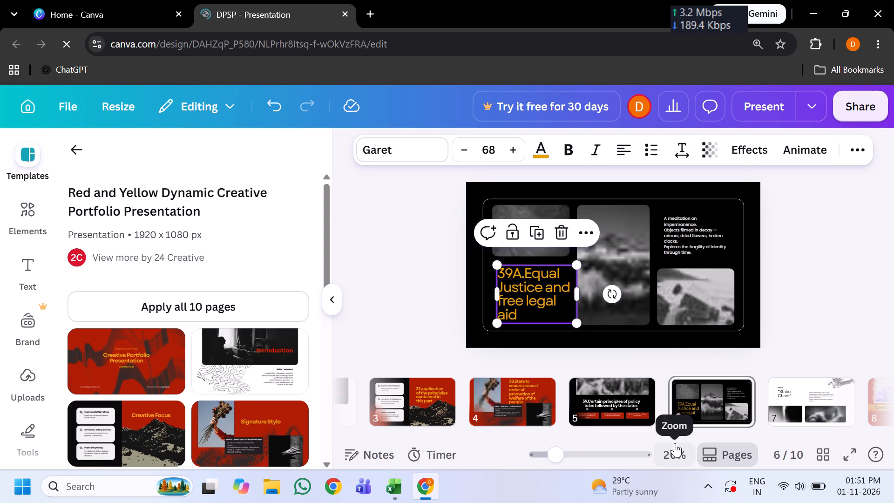
{"action": "left_click_drag", "start_coordinate": [682, 433], "coordinate": [780, 444]}
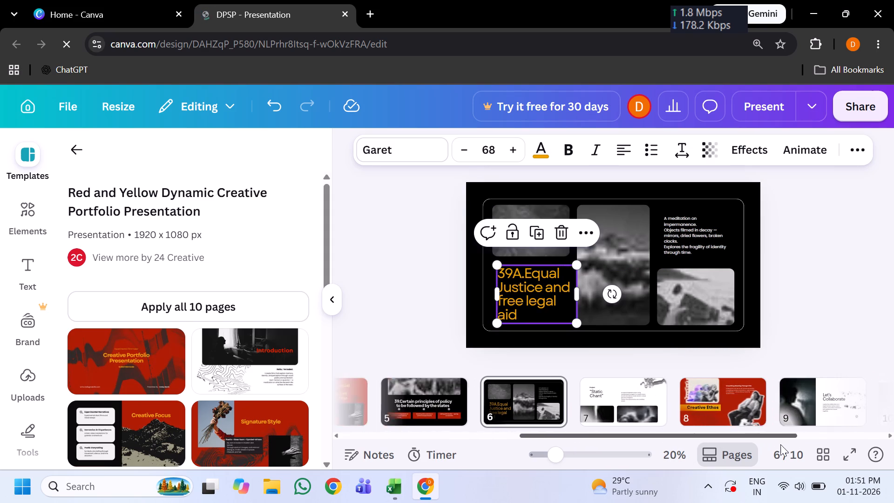
{"action": "left_click_drag", "start_coordinate": [780, 444], "coordinate": [839, 446]}
{"action": "left_click", "coordinate": [519, 403]}
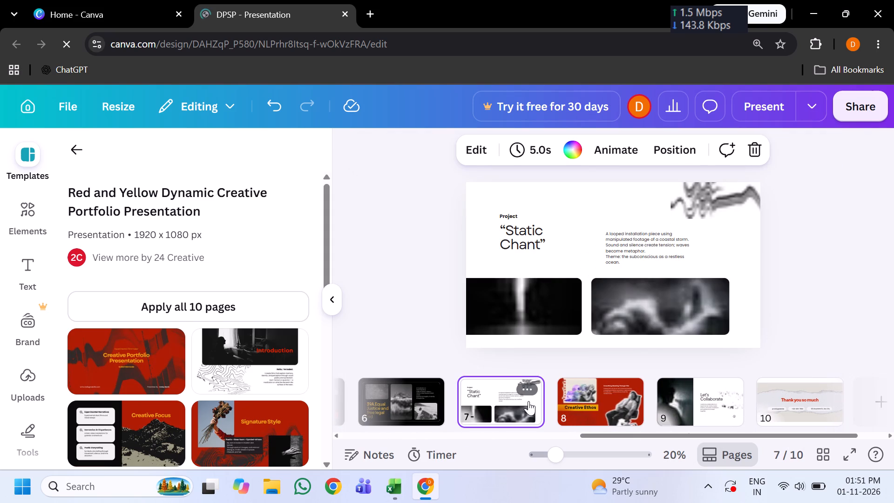
{"action": "left_click", "coordinate": [531, 228]}
{"action": "left_click", "coordinate": [535, 231]}
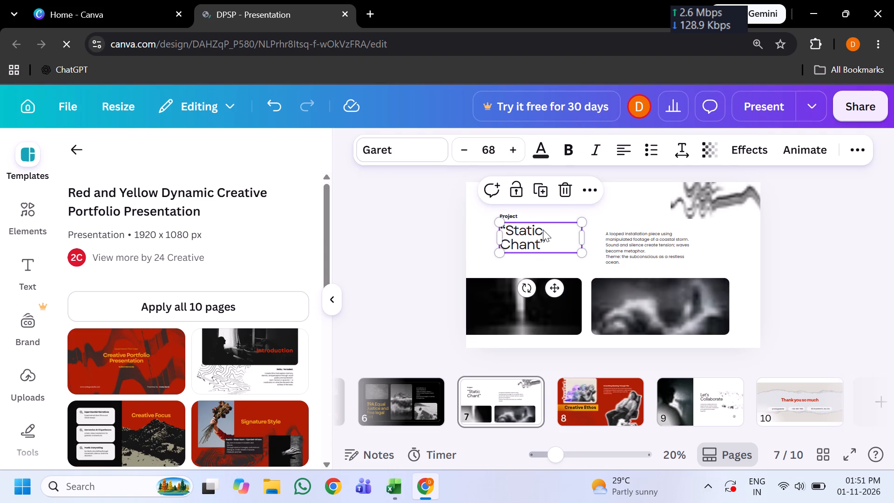
{"action": "double_click", "coordinate": [544, 235]}
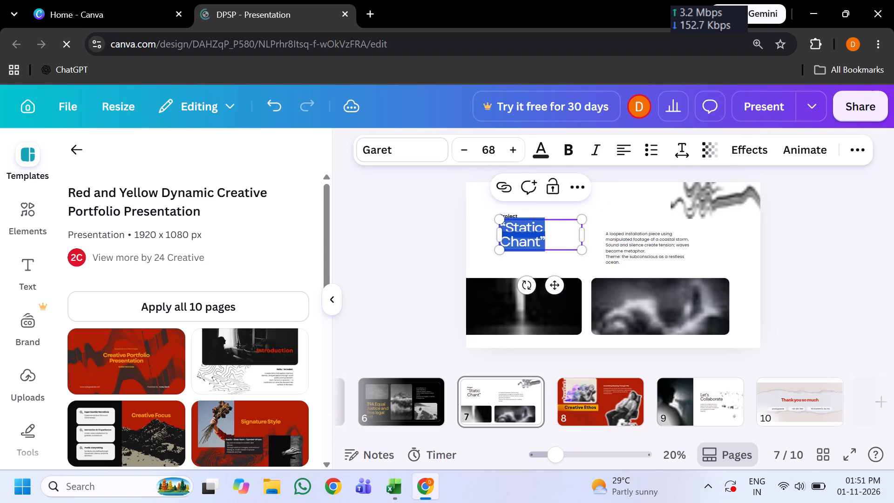
{"action": "key", "text": "BackSpace"}
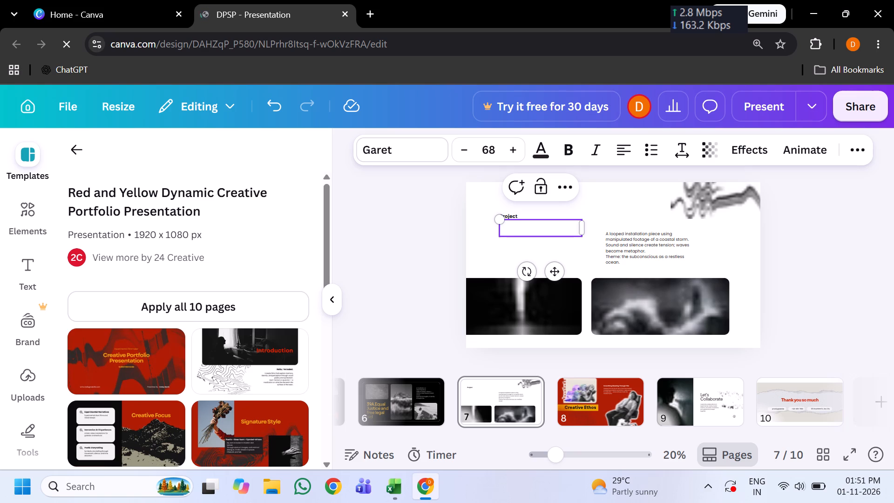
{"action": "type", "text": "40"}
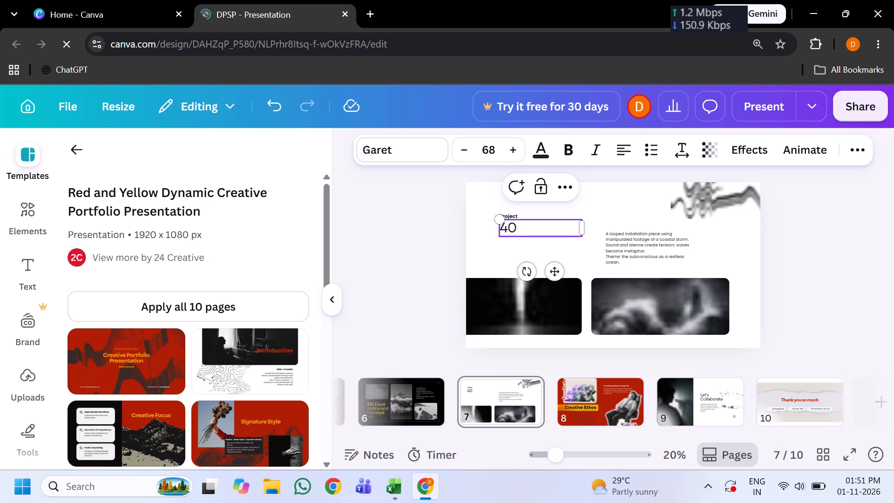
{"action": "key", "text": "period"}
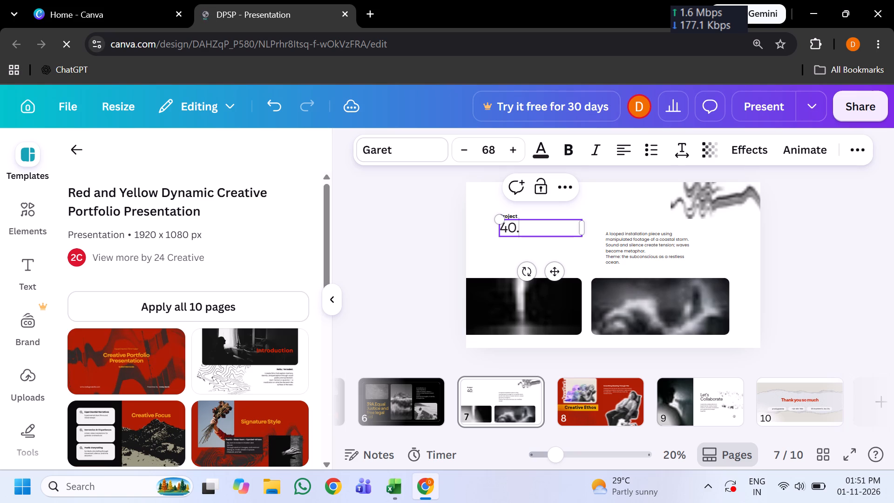
{"action": "type", "text": "Organi"}
{"action": "type", "text": "saton"}
{"action": "key", "text": "space"}
{"action": "type", "text": "of village panchan"}
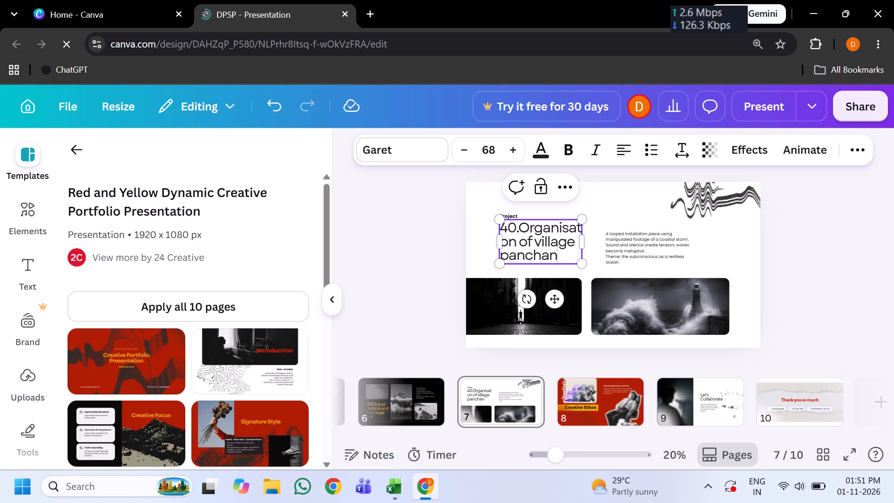
{"action": "key", "text": "BackSpace"}
{"action": "type", "text": "yat"}
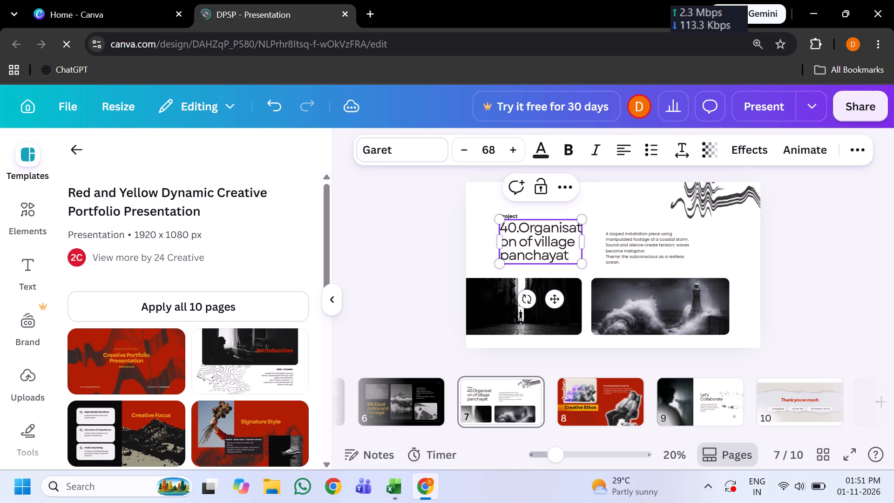
Move slide 7's title slightly left and down, clear of the small "Project" label above it.
{"action": "left_click_drag", "start_coordinate": [461, 264], "coordinate": [465, 264]}
{"action": "left_click_drag", "start_coordinate": [539, 236], "coordinate": [524, 241]}
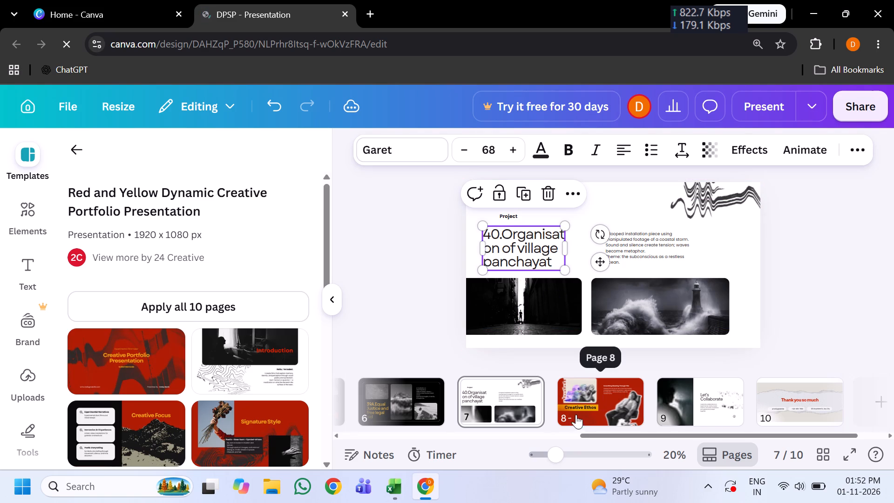
Replace slide 8's title "Creative Ethos" with "41.Right to work to education and the public assistance".
{"action": "left_click", "coordinate": [595, 408]}
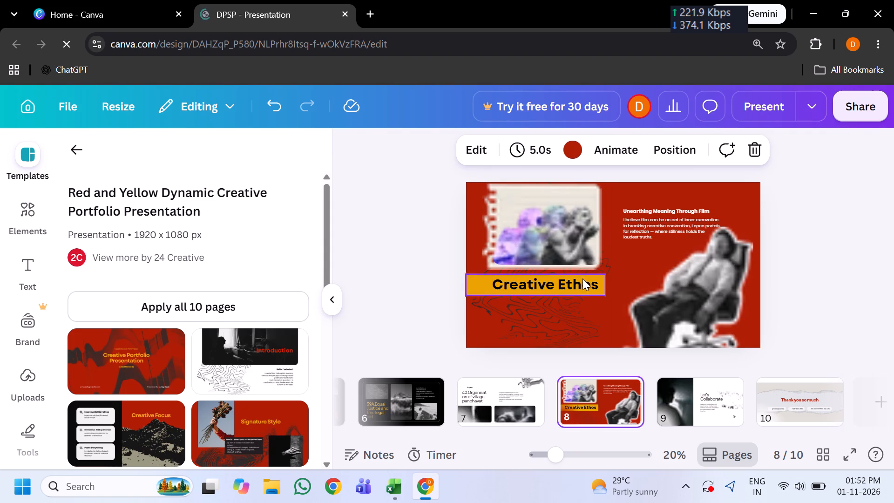
{"action": "double_click", "coordinate": [582, 284]}
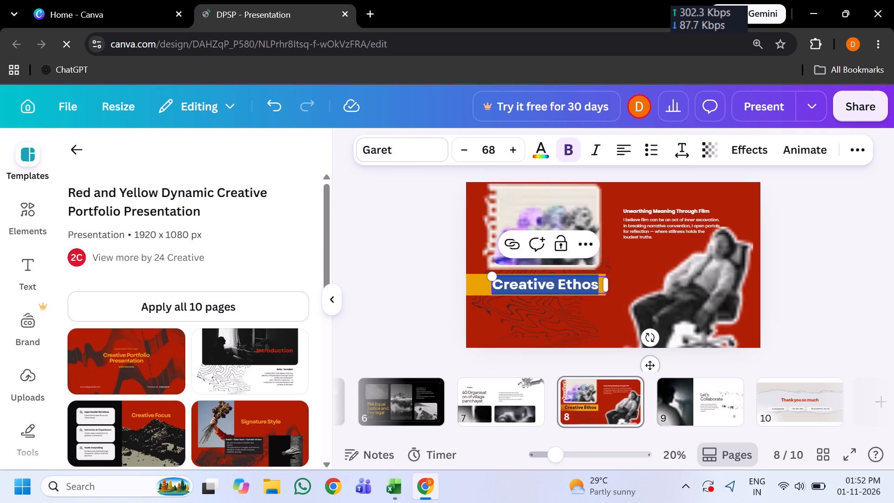
{"action": "key", "text": "BackSpace"}
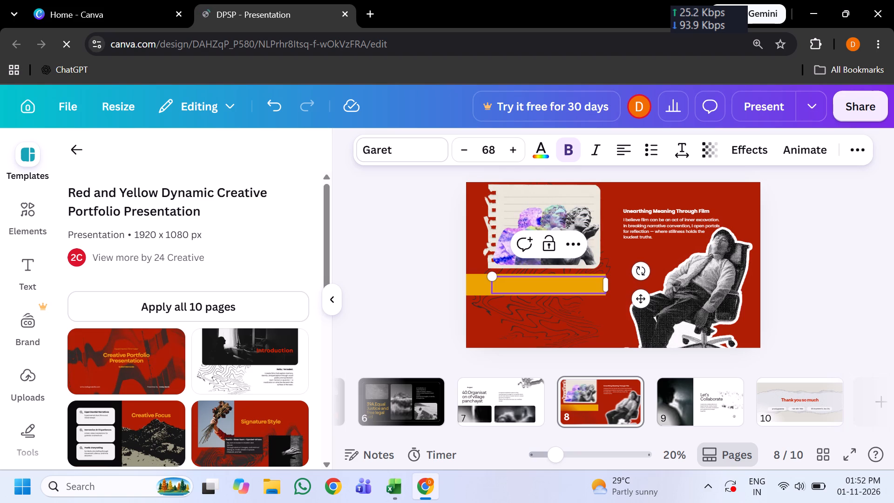
{"action": "type", "text": "41"}
{"action": "key", "text": "period"}
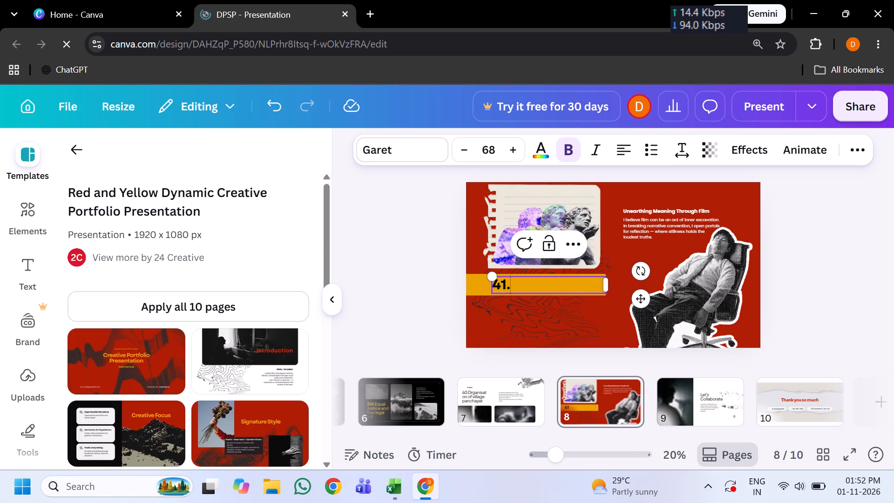
{"action": "type", "text": "Right to ork"}
{"action": "key", "text": "space"}
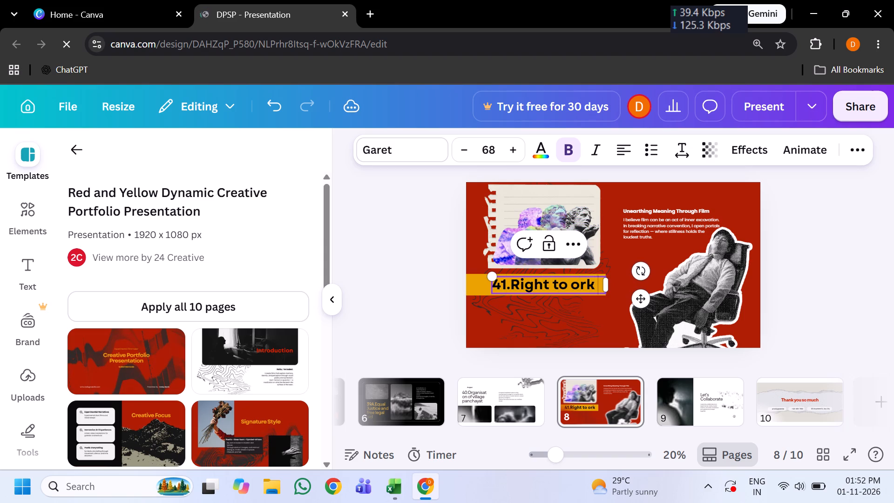
{"action": "key", "text": "BackSpace"}
{"action": "key", "text": "BackSpace"}
{"action": "key", "text": "BackSpace"}
{"action": "key", "text": "BackSpace"}
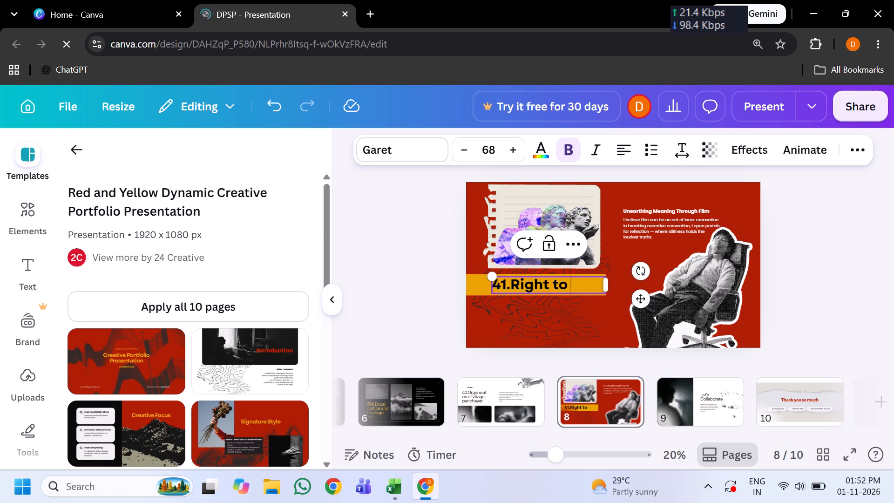
{"action": "type", "text": "work"}
{"action": "key", "text": "space"}
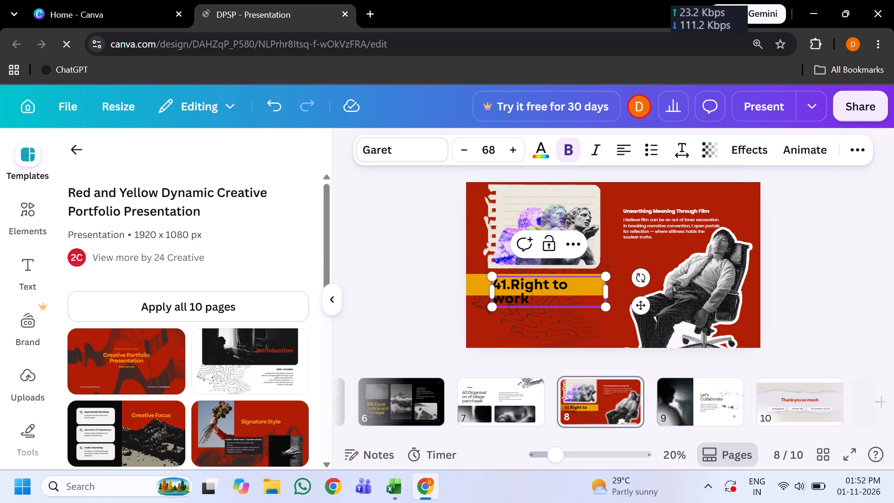
{"action": "type", "text": "to education"}
{"action": "key", "text": "space"}
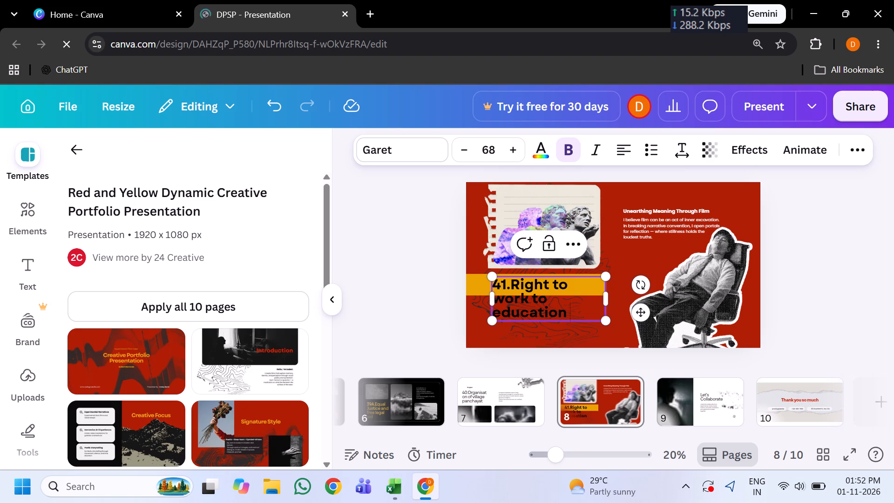
{"action": "type", "text": "and"}
{"action": "key", "text": "space"}
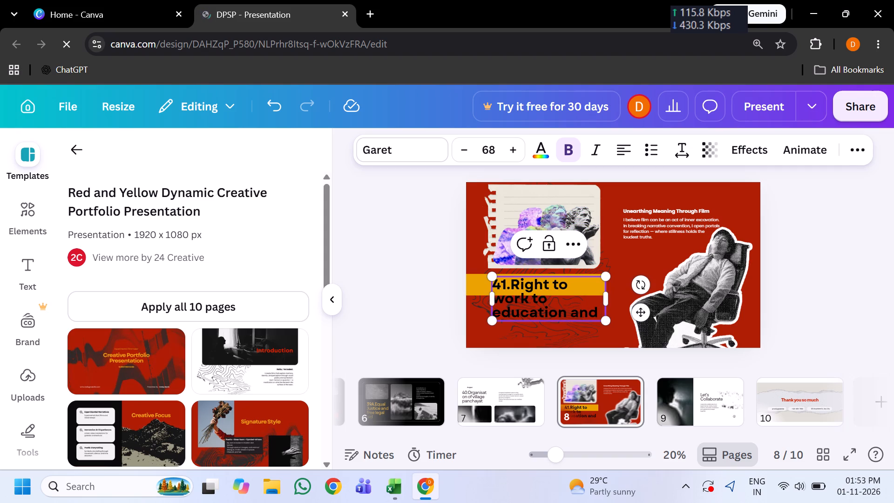
{"action": "type", "text": "the public"}
{"action": "key", "text": "space"}
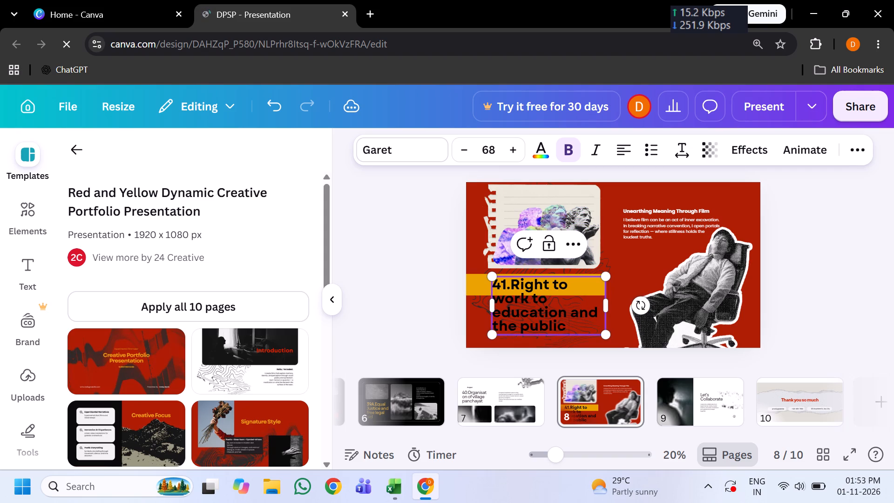
{"action": "type", "text": "assist"}
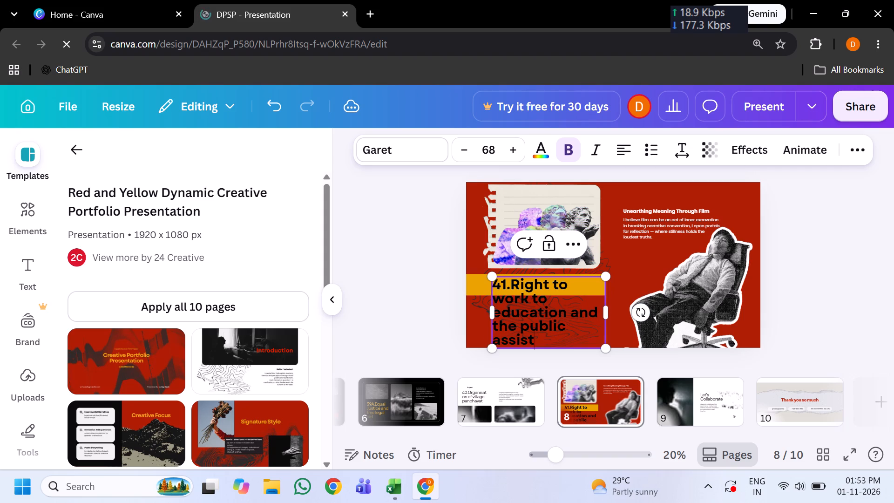
{"action": "type", "text": "ance"}
{"action": "key", "text": "space"}
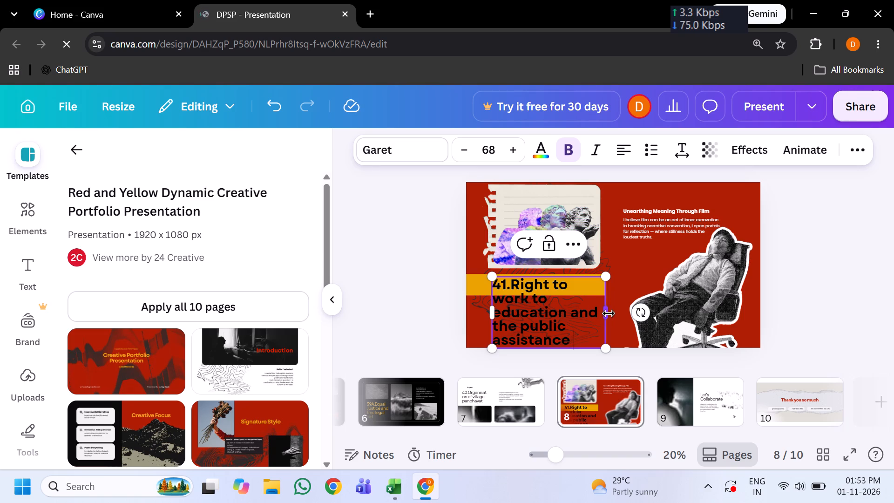
Widen slide 8's title text box towards the seated man so the heading wraps onto three lines.
{"action": "left_click_drag", "start_coordinate": [609, 313], "coordinate": [669, 295]}
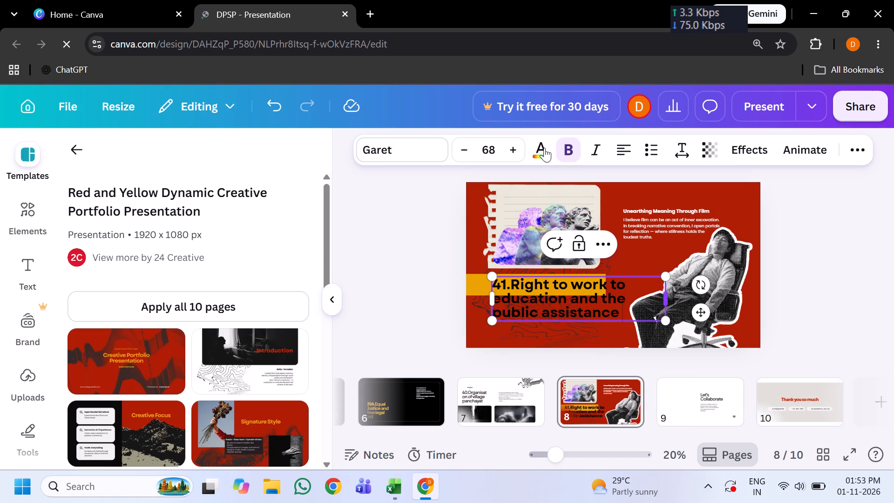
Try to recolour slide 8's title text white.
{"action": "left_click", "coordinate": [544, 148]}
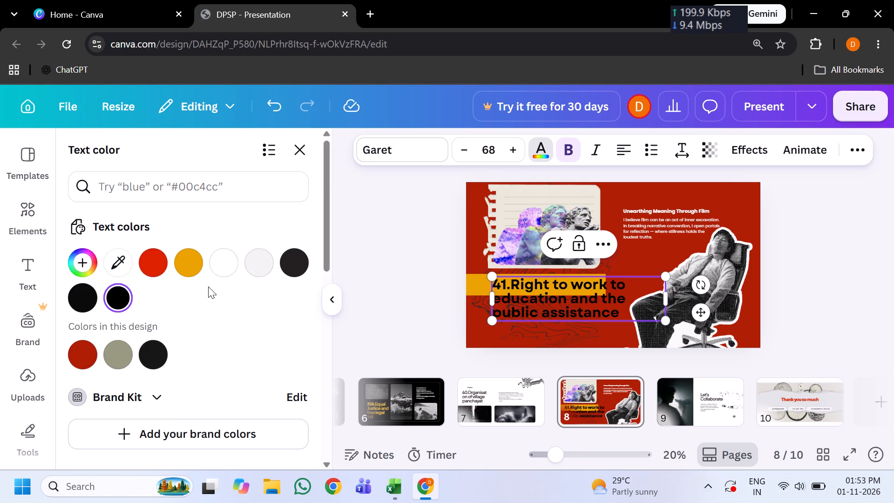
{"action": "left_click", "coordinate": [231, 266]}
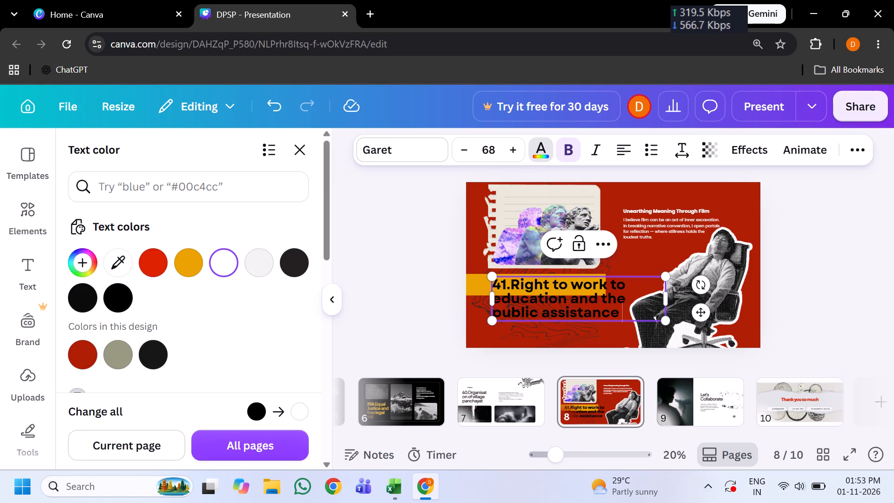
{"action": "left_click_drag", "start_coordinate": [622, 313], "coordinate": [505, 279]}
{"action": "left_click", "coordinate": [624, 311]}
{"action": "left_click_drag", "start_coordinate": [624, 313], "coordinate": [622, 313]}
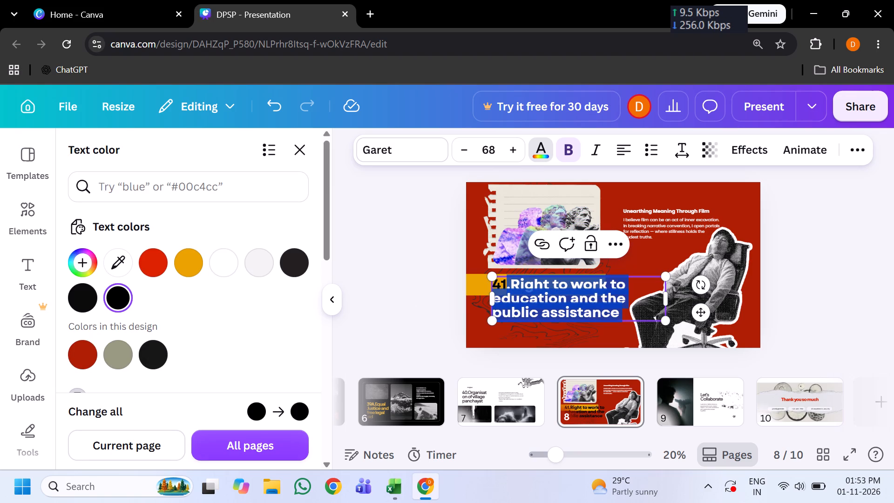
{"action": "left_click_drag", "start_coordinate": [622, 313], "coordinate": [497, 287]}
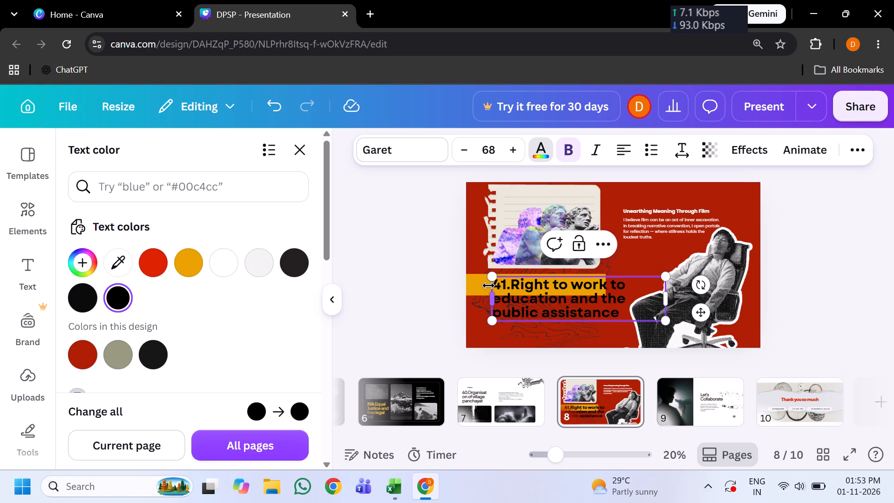
Narrow slide 8's title text box from its left edge so the heading wraps onto five lines.
{"action": "left_click_drag", "start_coordinate": [488, 285], "coordinate": [551, 300]}
Select slide 8's entire title text and set its colour to white.
{"action": "left_click_drag", "start_coordinate": [618, 310], "coordinate": [617, 307]}
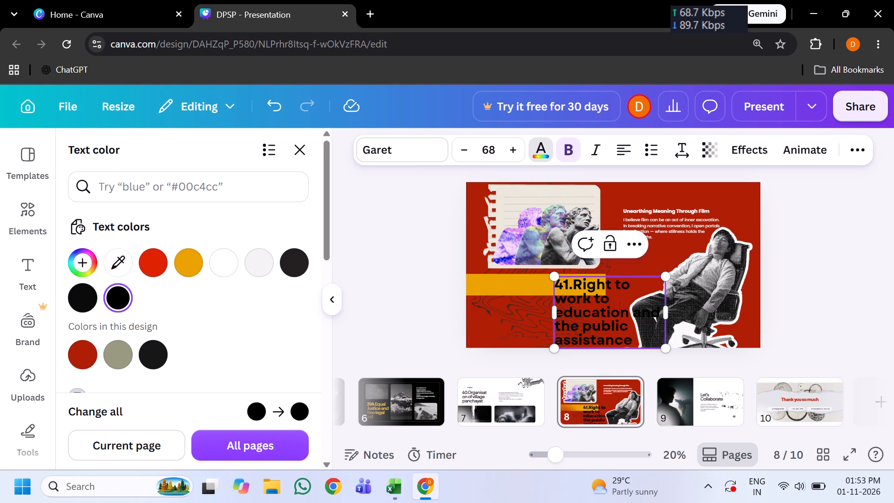
{"action": "left_click_drag", "start_coordinate": [617, 307], "coordinate": [589, 299]}
{"action": "left_click_drag", "start_coordinate": [637, 328], "coordinate": [599, 319]}
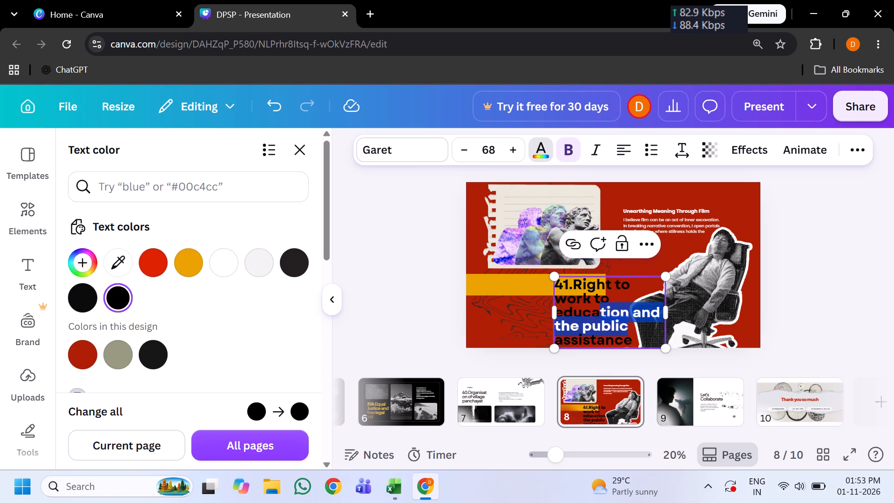
{"action": "left_click_drag", "start_coordinate": [599, 319], "coordinate": [570, 325]}
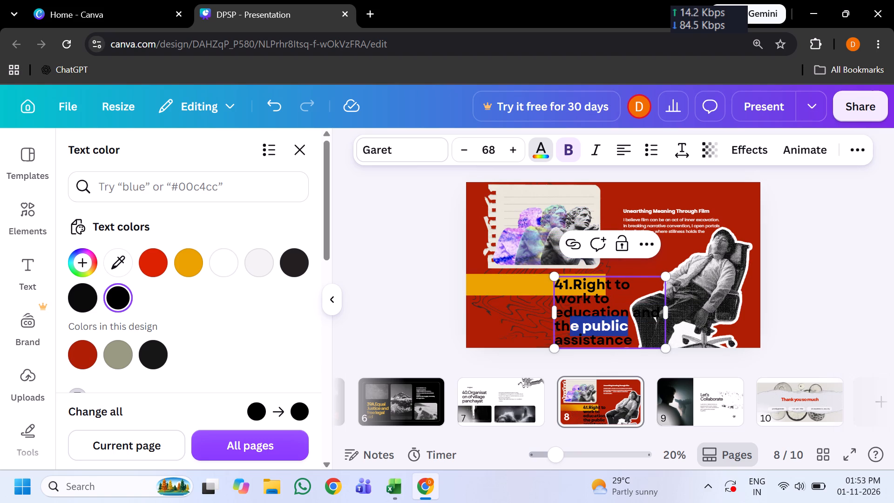
{"action": "left_click", "coordinate": [634, 341]}
{"action": "left_click_drag", "start_coordinate": [635, 341], "coordinate": [560, 286]}
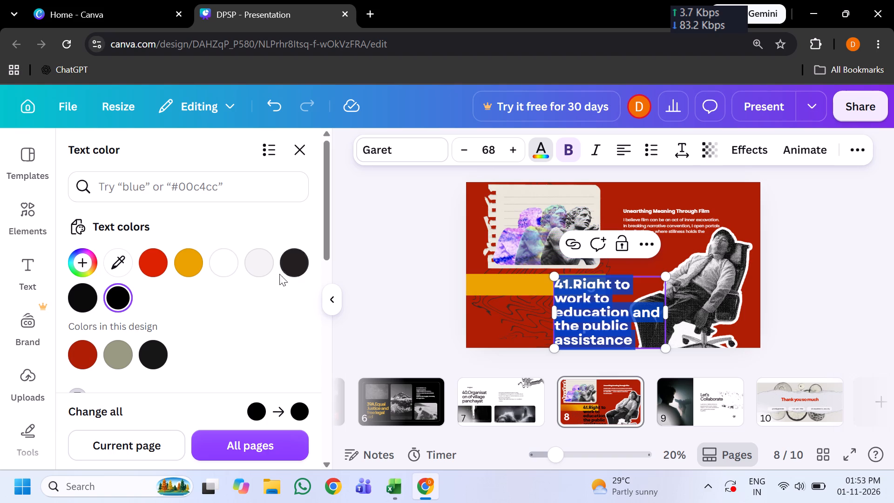
{"action": "left_click", "coordinate": [222, 264]}
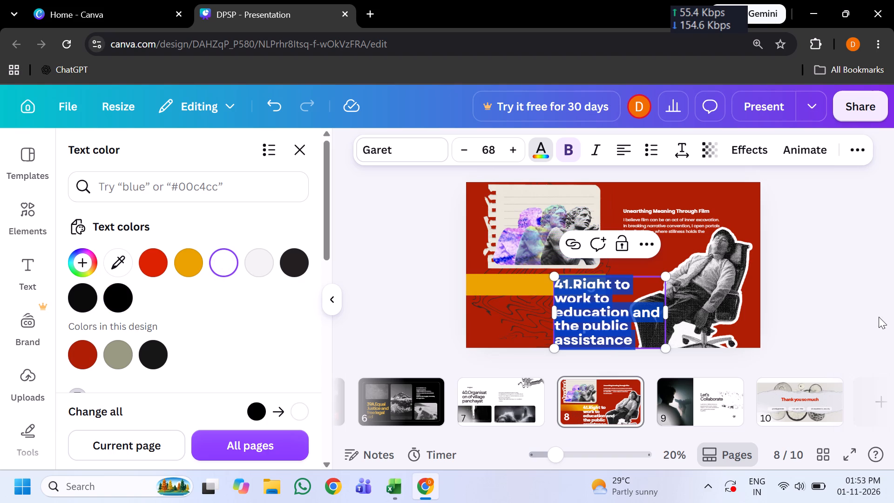
{"action": "left_click_drag", "start_coordinate": [889, 301], "coordinate": [882, 303]}
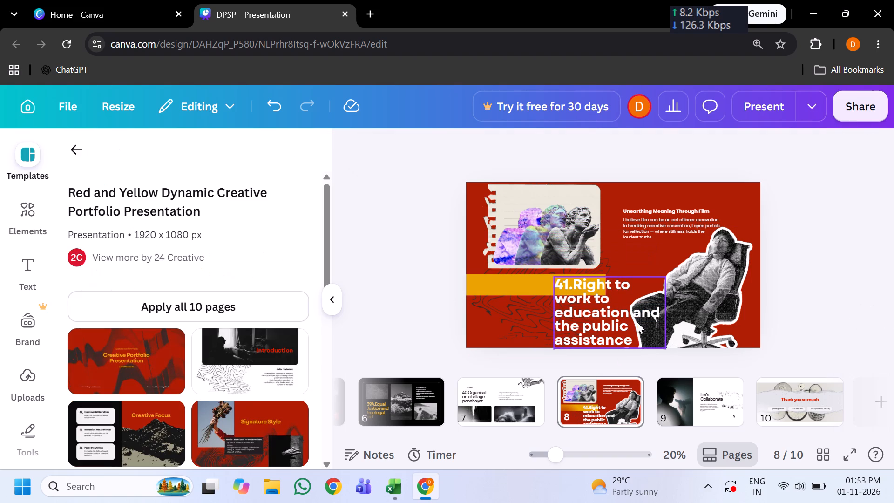
Widen slide 8's title text box towards the seated man so the heading wraps onto three lines.
{"action": "left_click", "coordinate": [642, 312]}
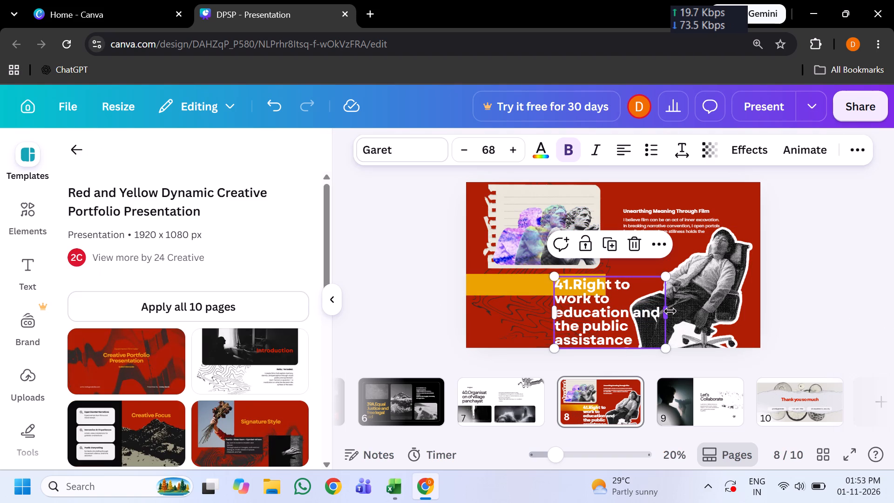
{"action": "left_click_drag", "start_coordinate": [670, 311], "coordinate": [716, 310]}
Move slide 8's title over the yellow bar, just below the torn-paper photo and near the slide's left edge.
{"action": "left_click", "coordinate": [641, 301]}
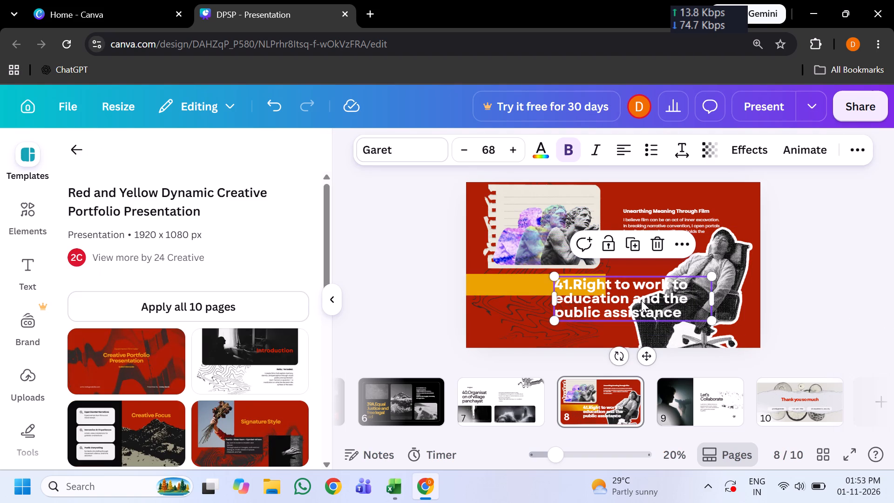
{"action": "left_click_drag", "start_coordinate": [647, 355], "coordinate": [576, 340]}
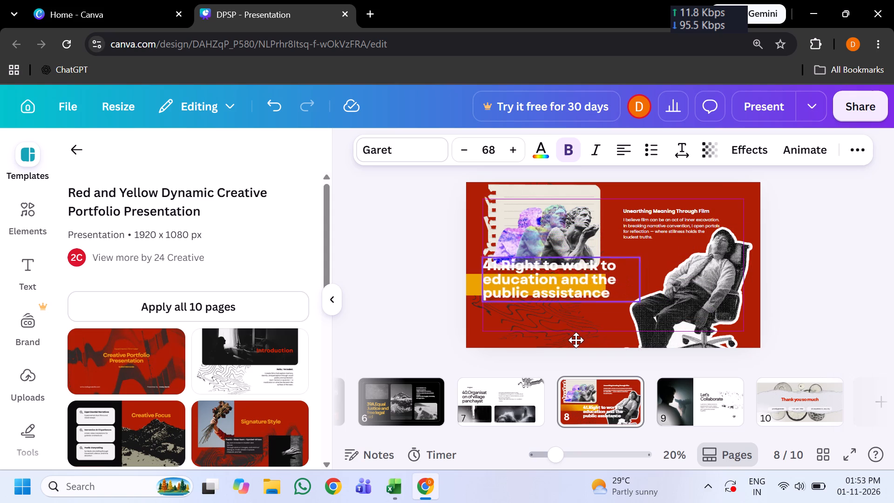
{"action": "left_click_drag", "start_coordinate": [576, 340], "coordinate": [559, 347]}
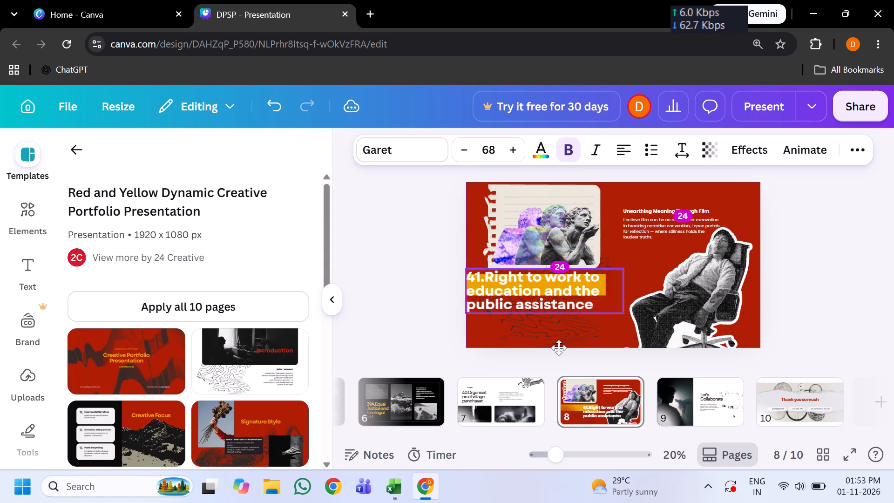
{"action": "left_click_drag", "start_coordinate": [559, 347], "coordinate": [564, 350]}
{"action": "left_click", "coordinate": [866, 313]}
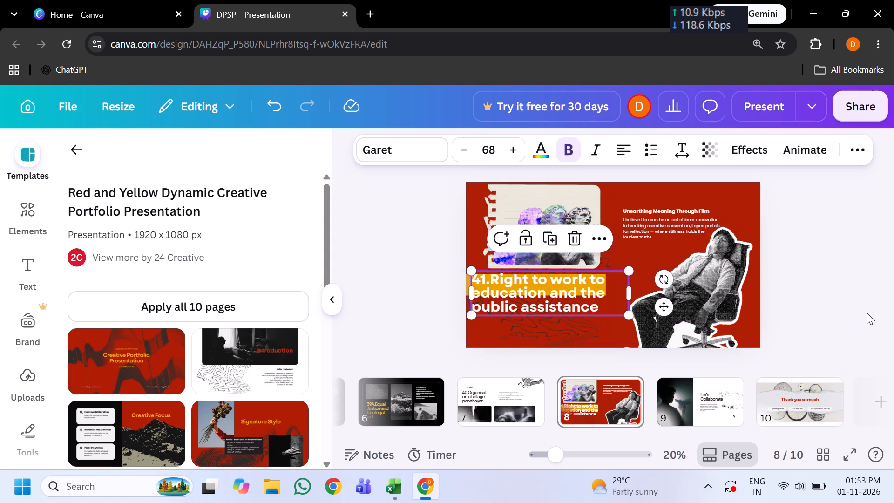
Replace slide 9's "Let's Collaborate" title with "43.Living wage,etc for workers".
{"action": "left_click", "coordinate": [707, 411]}
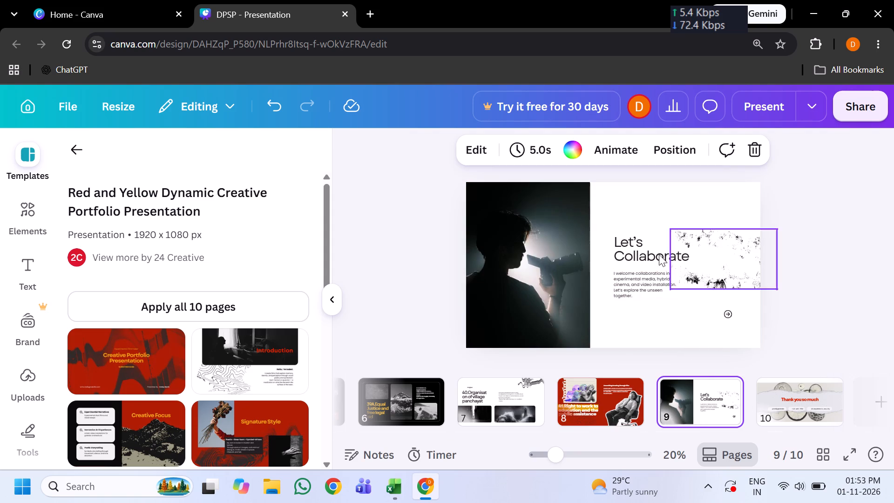
{"action": "double_click", "coordinate": [655, 257]}
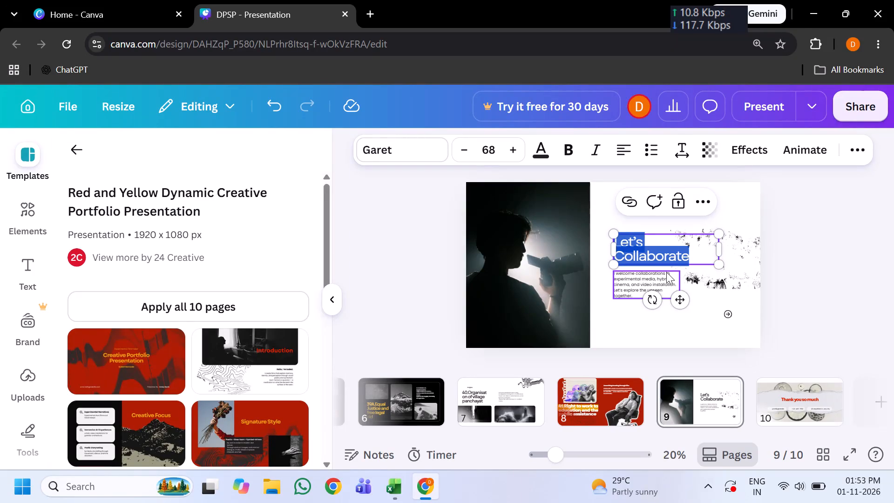
{"action": "key", "text": "BackSpace"}
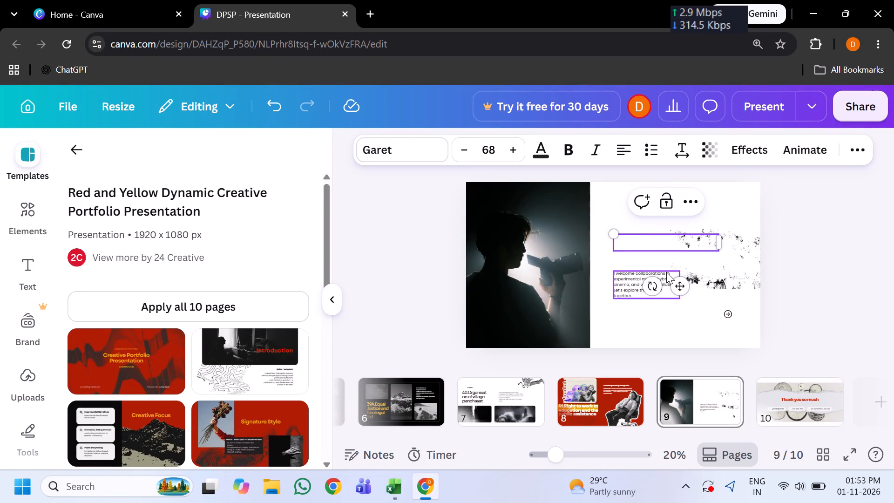
{"action": "type", "text": "43"}
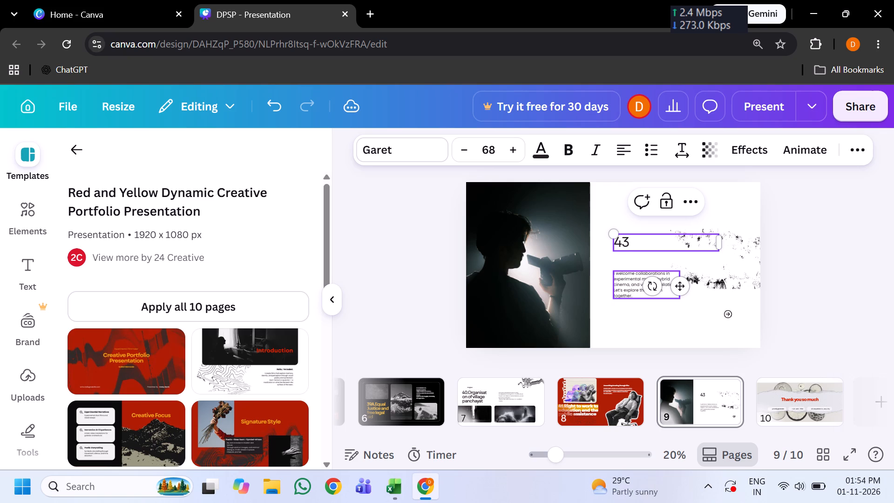
{"action": "key", "text": "period"}
{"action": "type", "text": "Livim"}
{"action": "key", "text": "BackSpace"}
{"action": "type", "text": "ng"}
{"action": "key", "text": "space"}
{"action": "type", "text": "wage"}
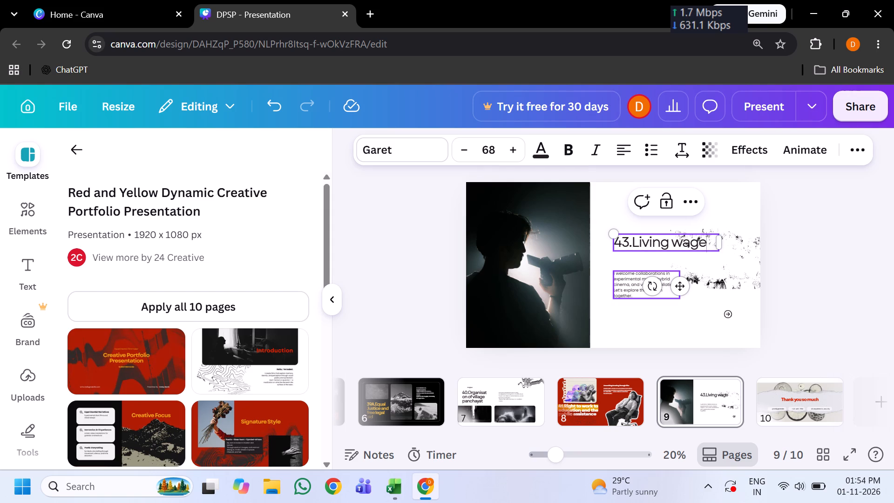
{"action": "key", "text": "comma"}
{"action": "type", "text": "etx"}
{"action": "key", "text": "BackSpace"}
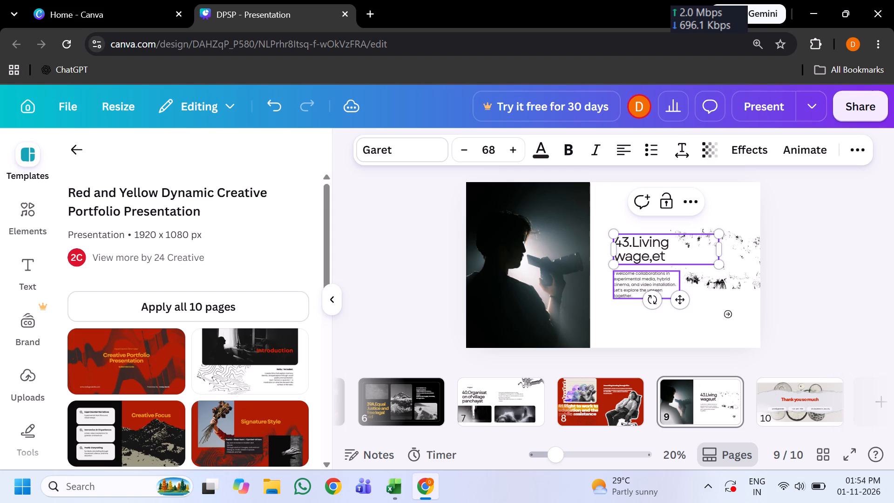
{"action": "type", "text": "c"}
{"action": "key", "text": "space"}
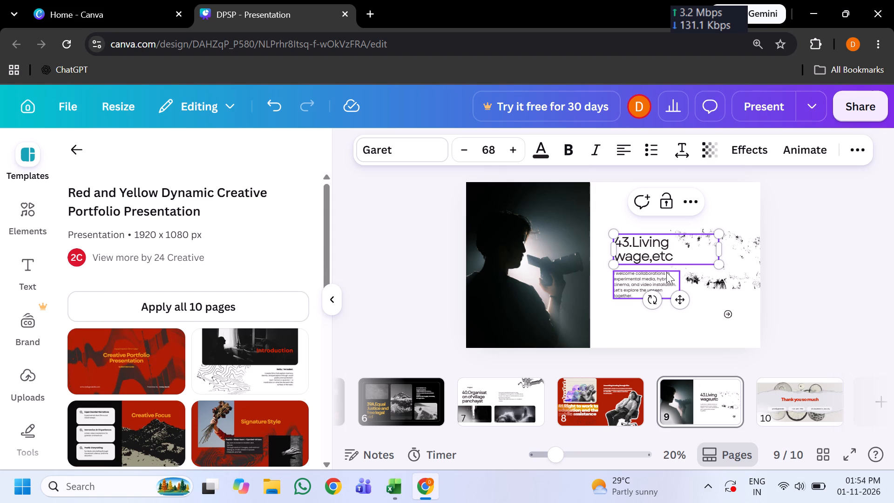
{"action": "type", "text": "foe"}
{"action": "key", "text": "BackSpace"}
{"action": "type", "text": "r"}
{"action": "key", "text": "space"}
{"action": "type", "text": "workesr"}
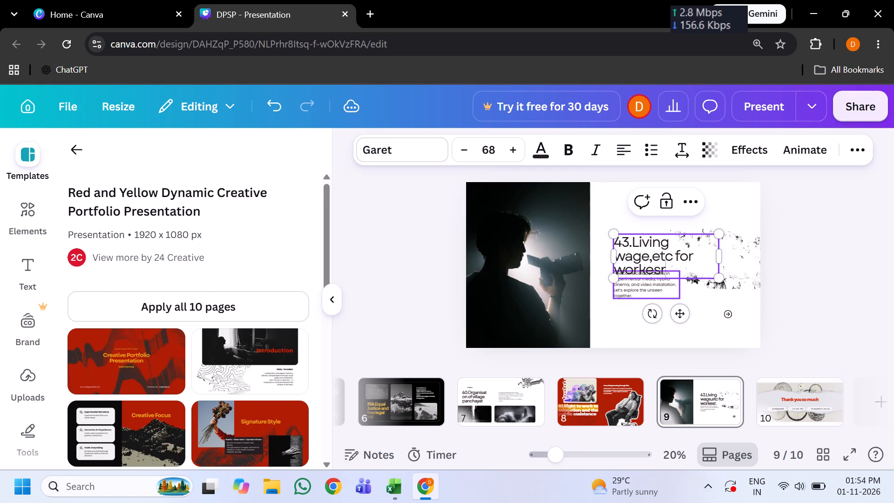
{"action": "key", "text": "BackSpace"}
{"action": "key", "text": "BackSpace"}
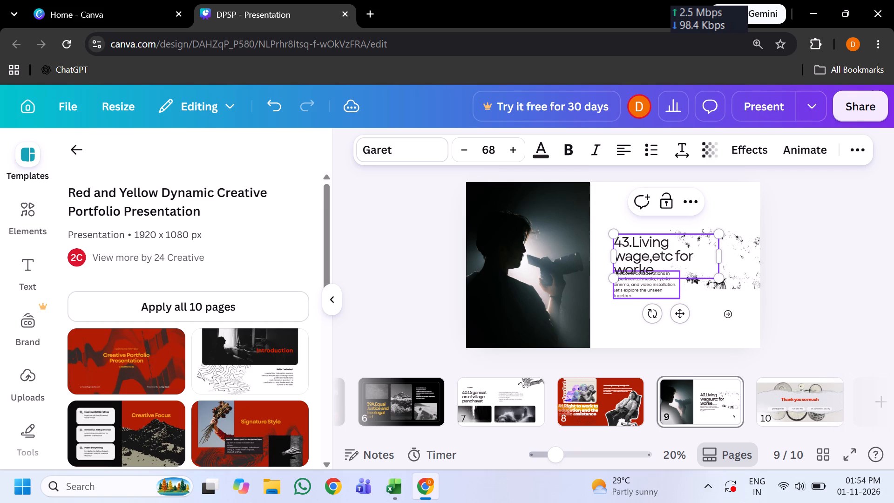
{"action": "type", "text": "rs"}
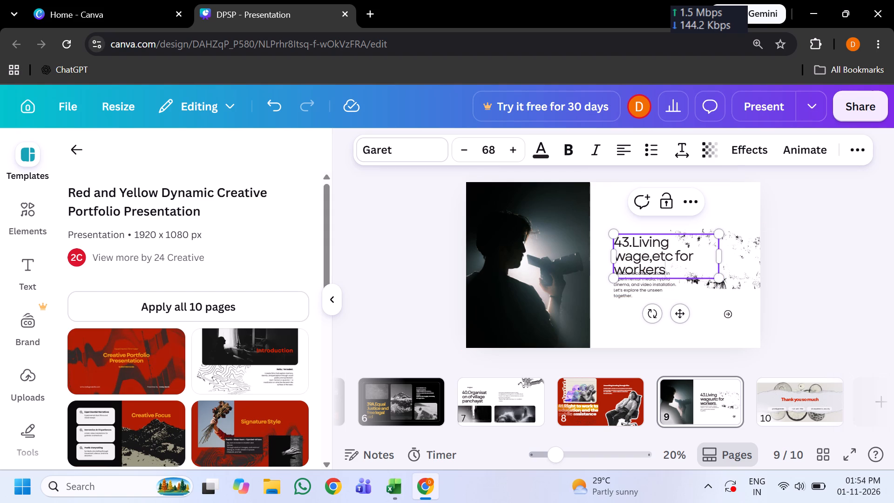
Move slide 9's title up so it sits clear above the body paragraph.
{"action": "left_click_drag", "start_coordinate": [677, 318], "coordinate": [686, 265]}
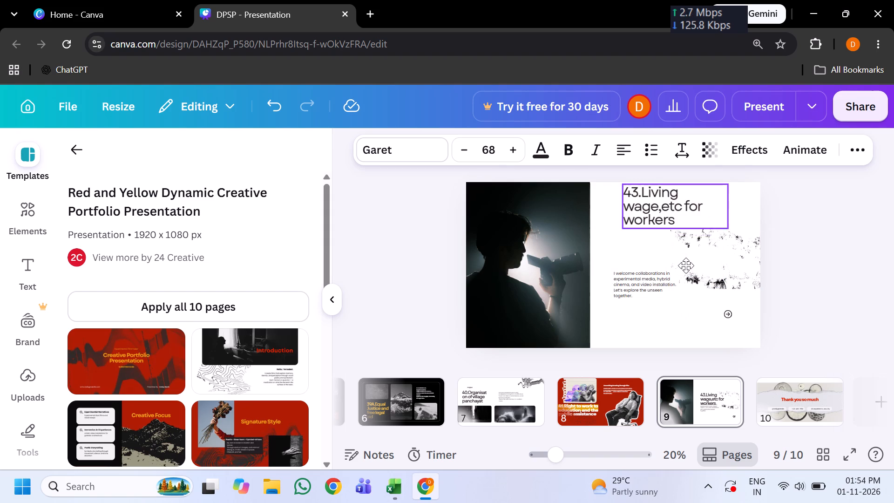
{"action": "left_click_drag", "start_coordinate": [686, 265], "coordinate": [667, 290]}
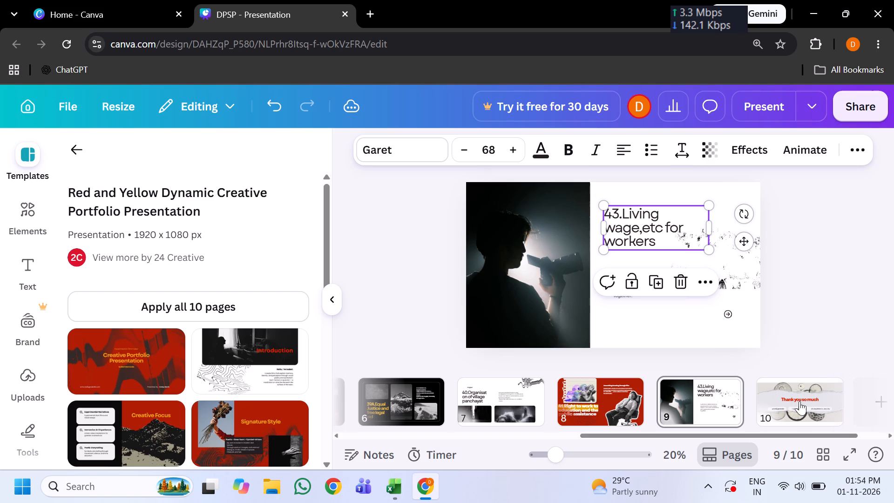
Replace slide 10's "Thank you so much" title with "43A.Participation of workers in management industeries".
{"action": "left_click", "coordinate": [799, 412]}
{"action": "double_click", "coordinate": [655, 259]}
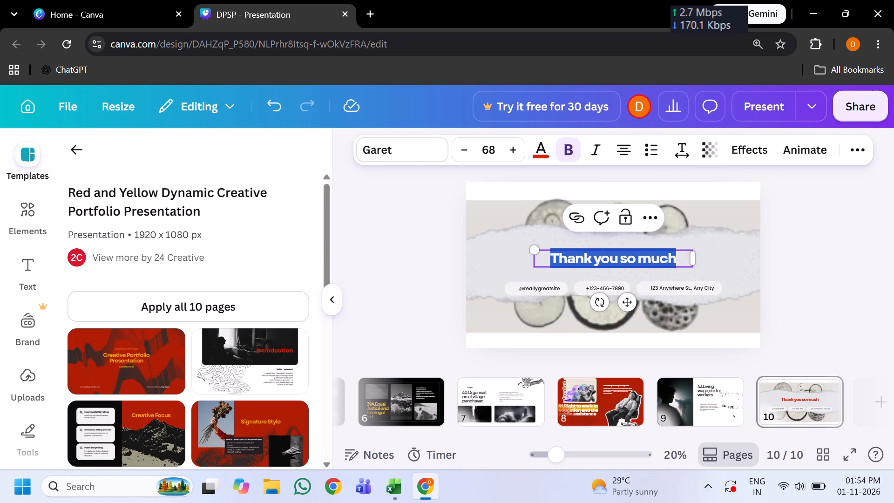
{"action": "key", "text": "BackSpace"}
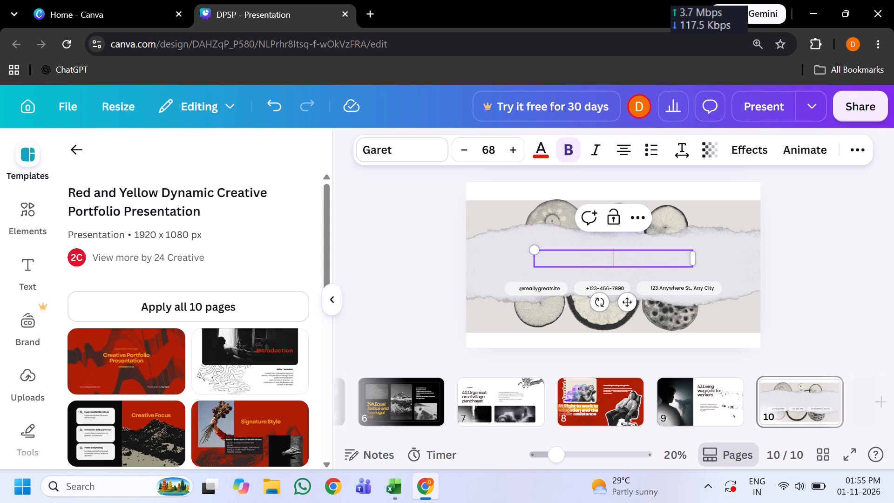
{"action": "type", "text": "43"}
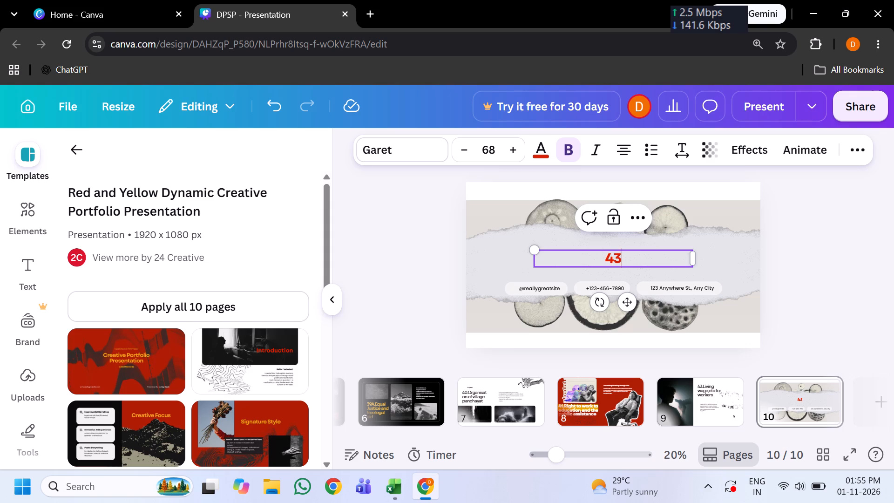
{"action": "type", "text": "A.{a"}
{"action": "key", "text": "BackSpace"}
{"action": "key", "text": "BackSpace"}
{"action": "key", "text": "BackSpace"}
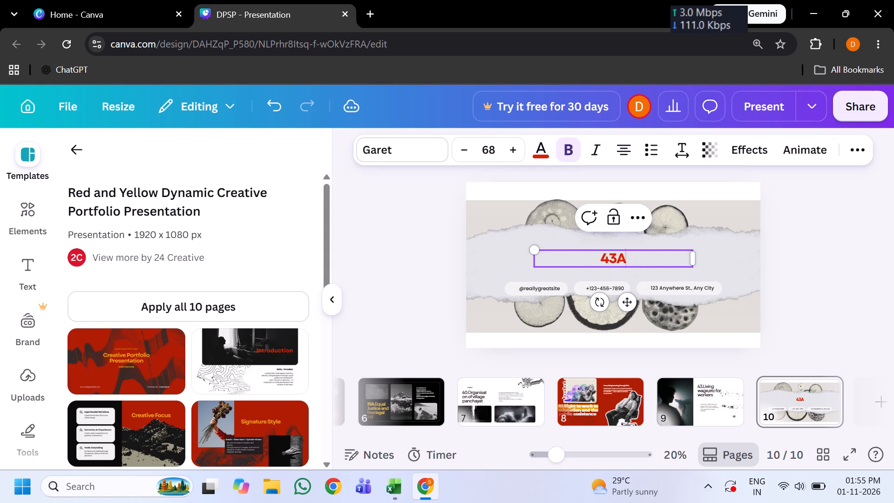
{"action": "key", "text": "period"}
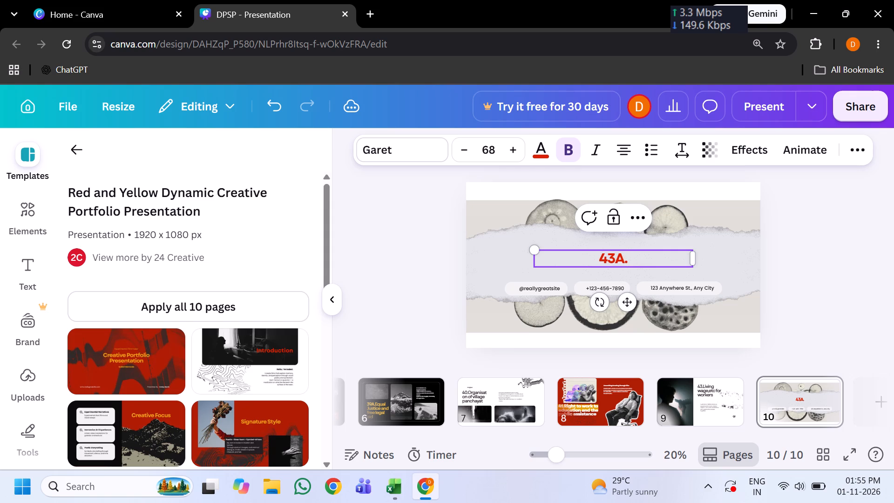
{"action": "key", "text": "shift+p"}
{"action": "type", "text": "articipat"}
{"action": "type", "text": "io"}
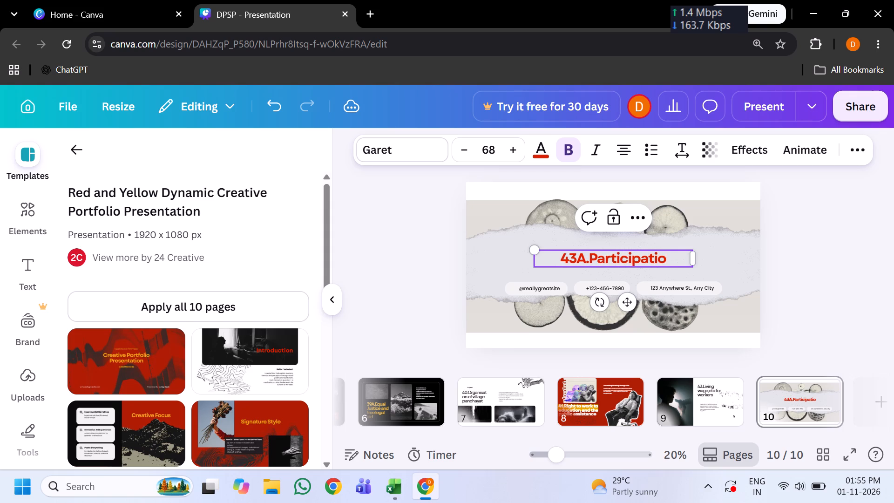
{"action": "type", "text": "n"}
{"action": "key", "text": "space"}
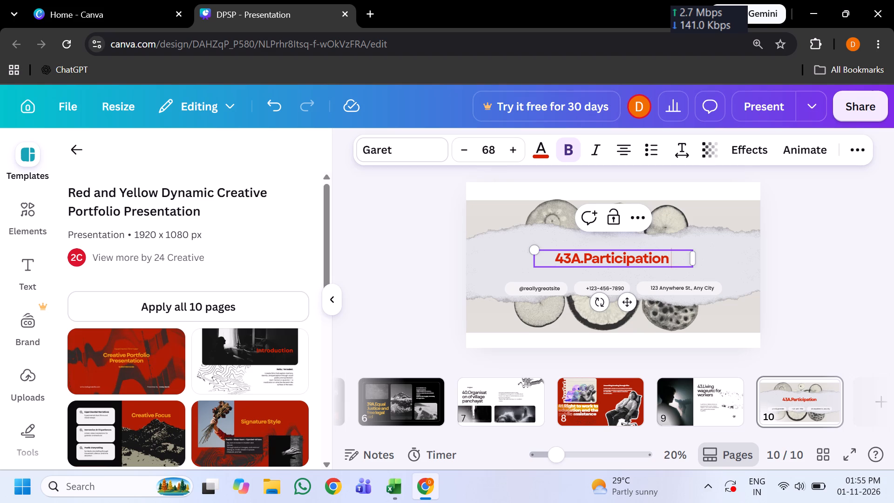
{"action": "type", "text": "of workerd"}
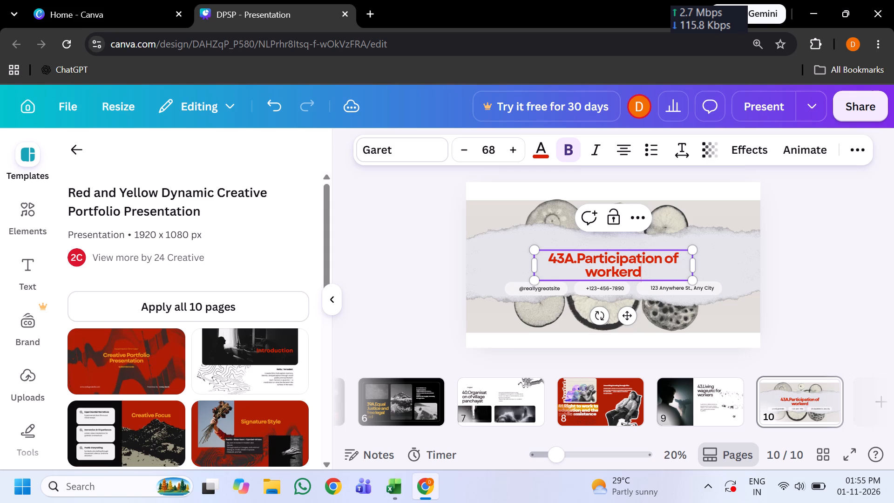
{"action": "key", "text": "space"}
{"action": "key", "text": "BackSpace"}
{"action": "key", "text": "BackSpace"}
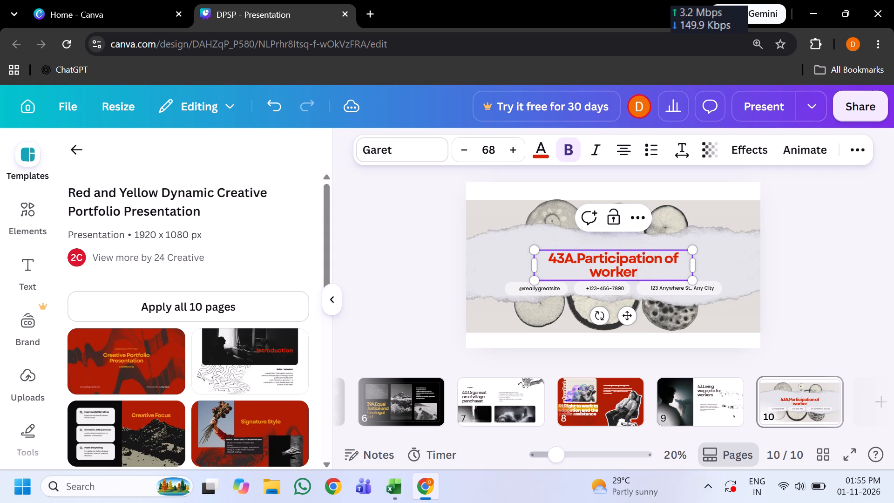
{"action": "type", "text": "s"}
{"action": "key", "text": "space"}
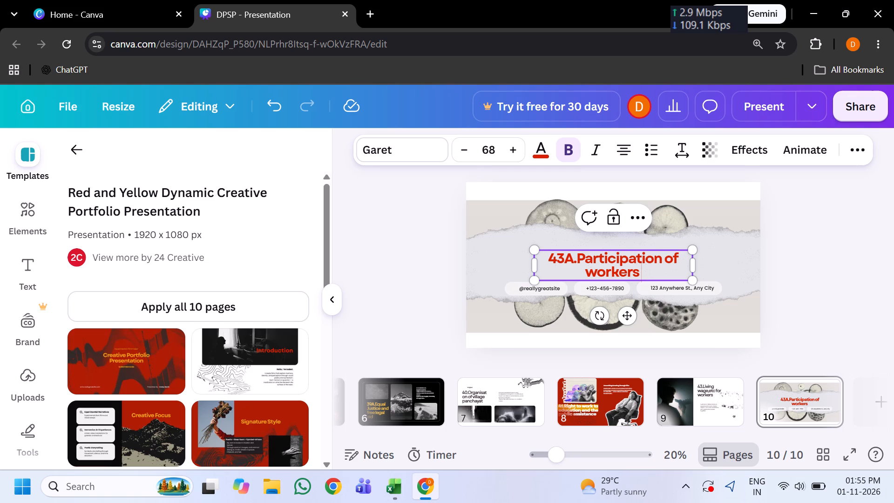
{"action": "type", "text": "in"}
{"action": "key", "text": "space"}
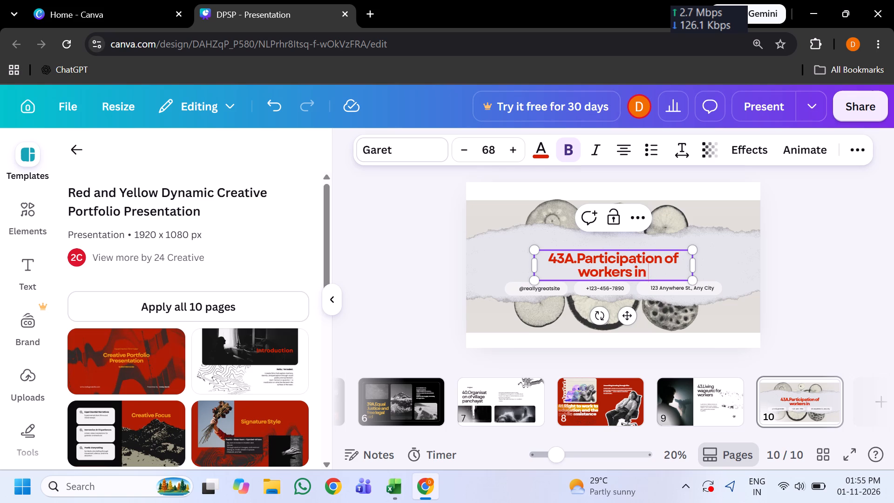
{"action": "type", "text": "manage"}
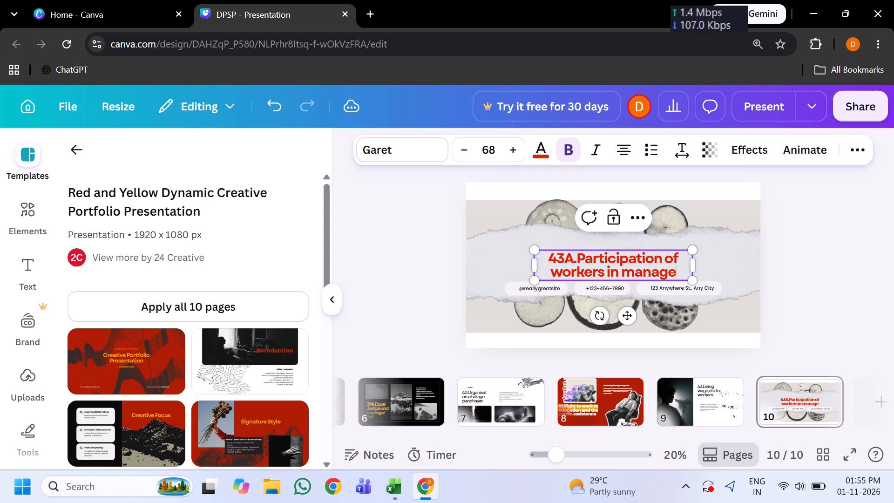
{"action": "type", "text": "ment"}
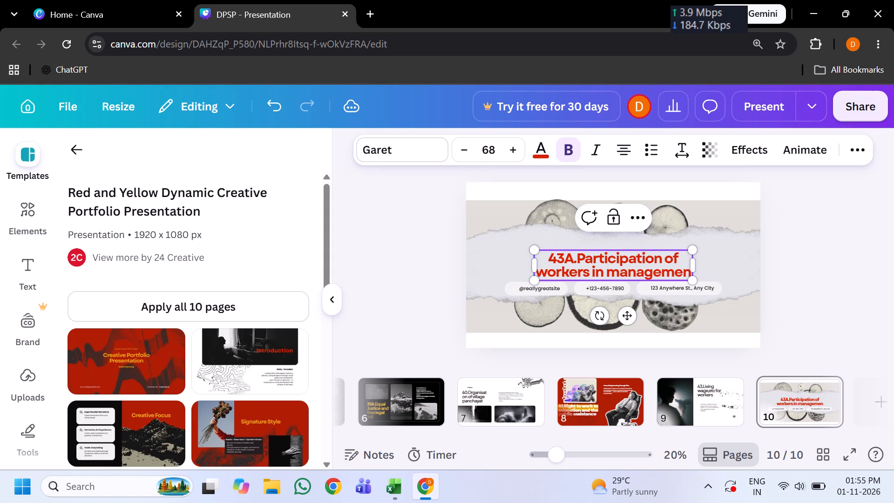
{"action": "key", "text": "space"}
{"action": "type", "text": "industeries"}
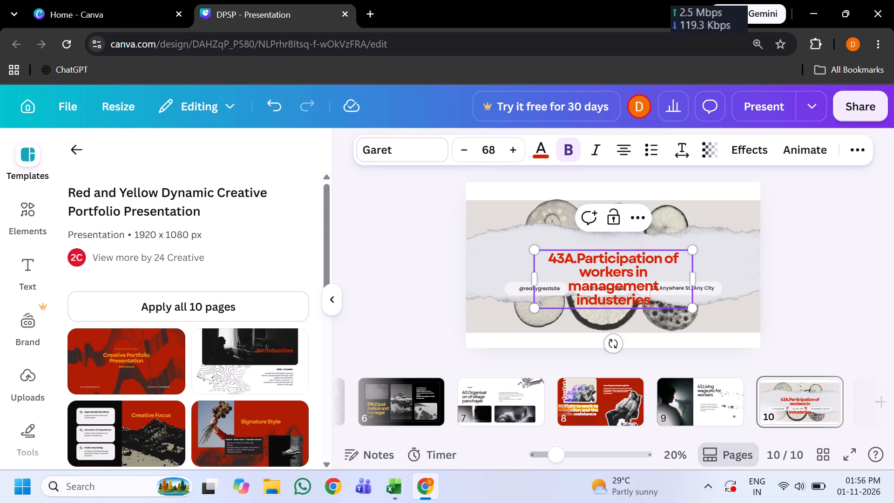
Widen slide 10's title text box so the heading wraps onto two lines, and shift it towards the slide's centre.
{"action": "left_click_drag", "start_coordinate": [696, 279], "coordinate": [734, 269]}
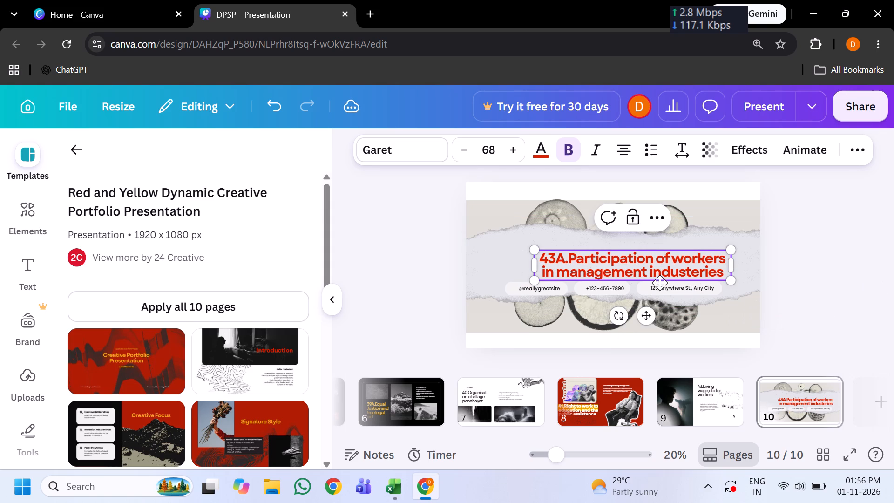
{"action": "left_click_drag", "start_coordinate": [643, 323], "coordinate": [624, 318]}
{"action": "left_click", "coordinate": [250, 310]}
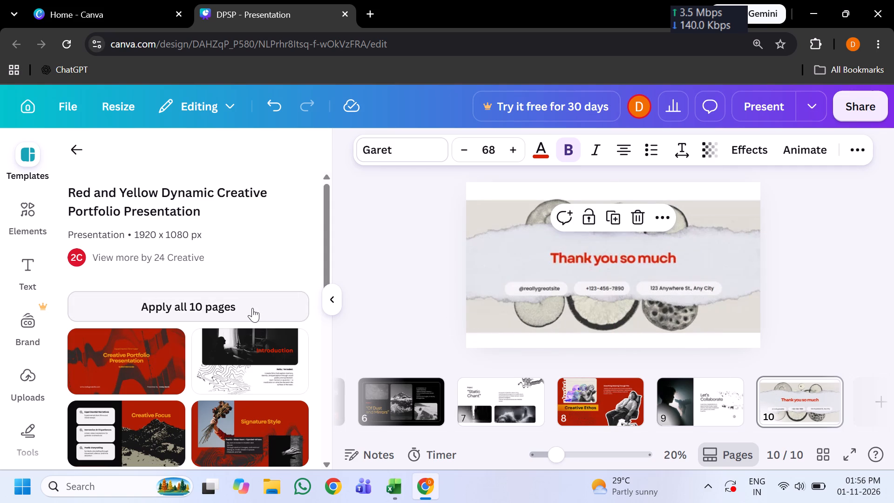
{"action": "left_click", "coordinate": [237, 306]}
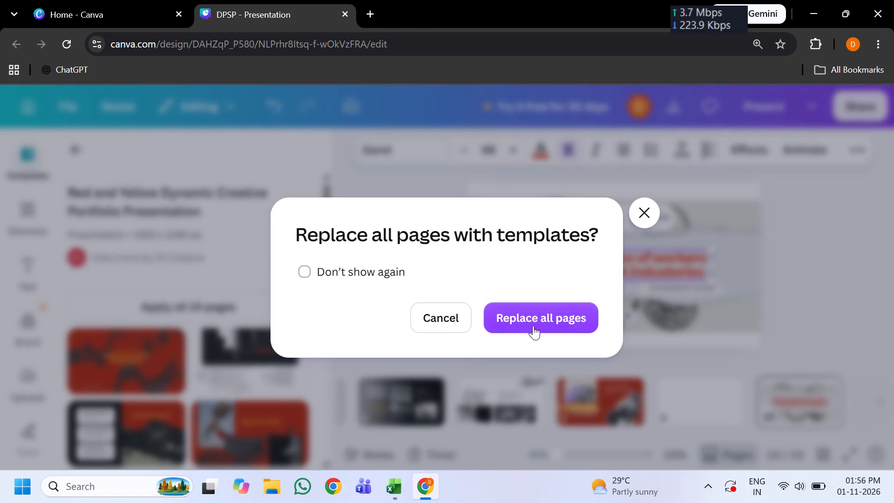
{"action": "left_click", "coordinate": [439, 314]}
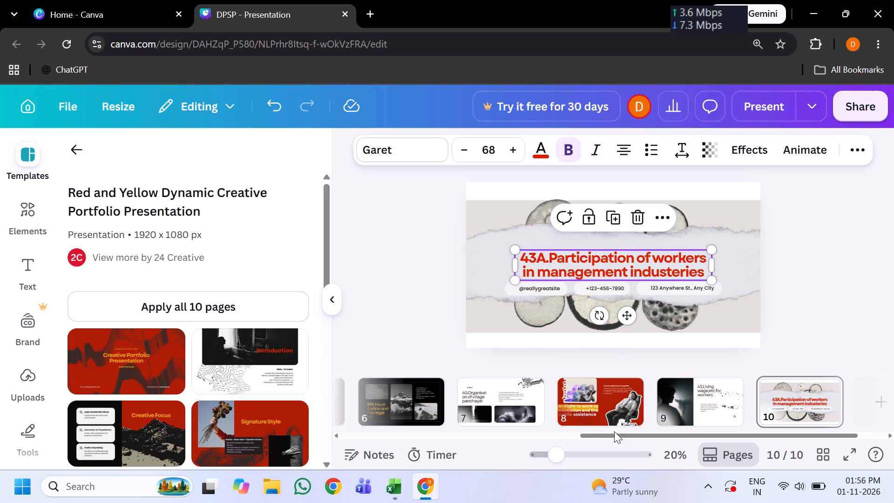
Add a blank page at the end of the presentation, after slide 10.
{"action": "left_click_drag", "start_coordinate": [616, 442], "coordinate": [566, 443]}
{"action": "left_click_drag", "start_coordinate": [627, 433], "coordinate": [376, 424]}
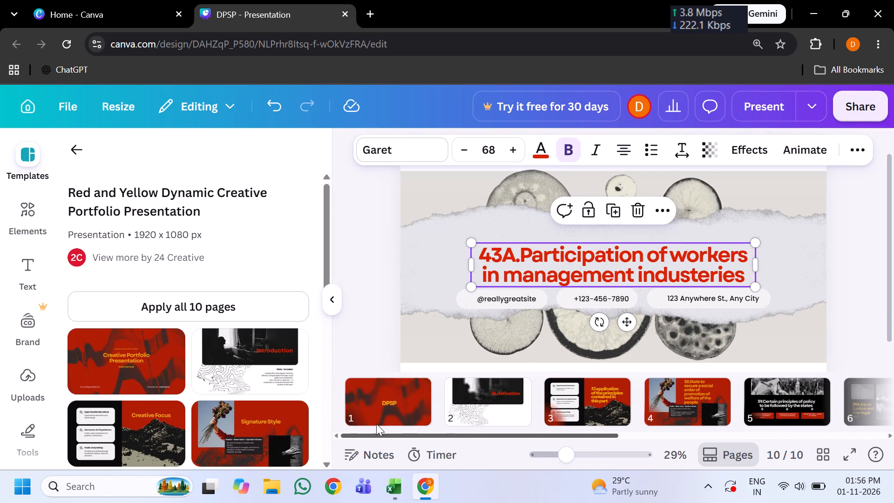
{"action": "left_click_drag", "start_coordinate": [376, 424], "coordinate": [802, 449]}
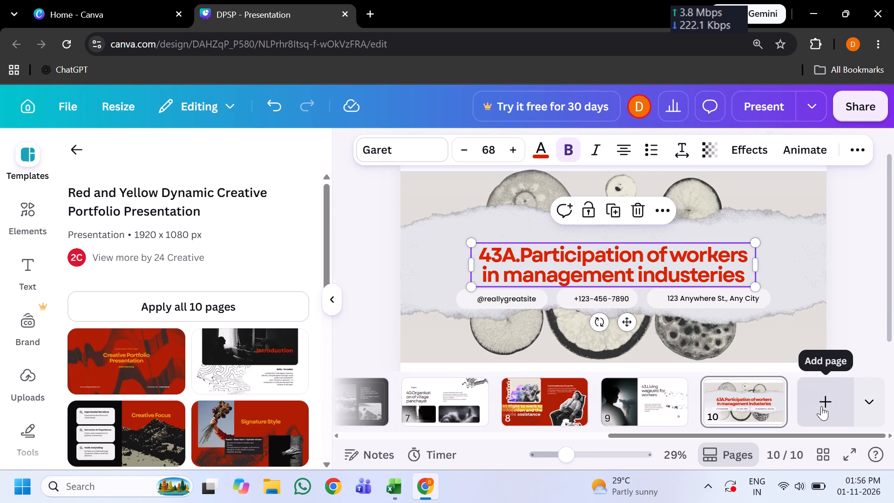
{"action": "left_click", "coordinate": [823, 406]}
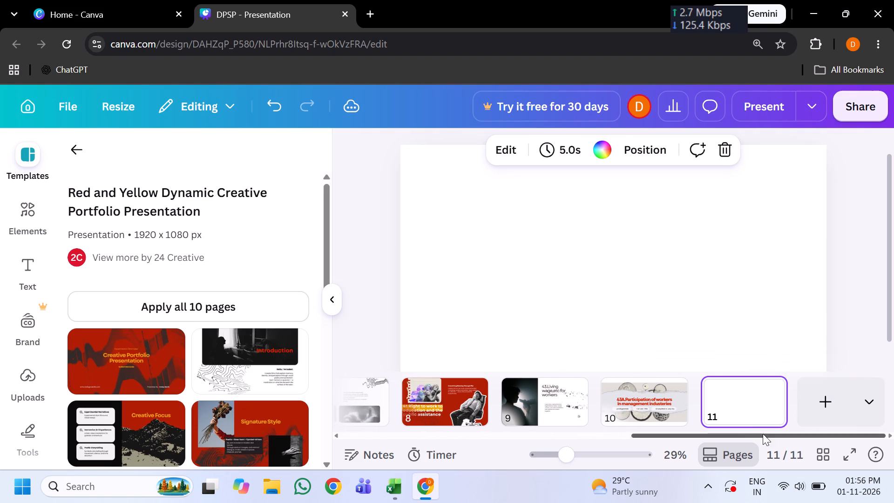
Apply all 10 pages of the Red and Pink Bold Pitch Deck Presentation template, replacing all existing pages.
{"action": "left_click", "coordinate": [74, 158]}
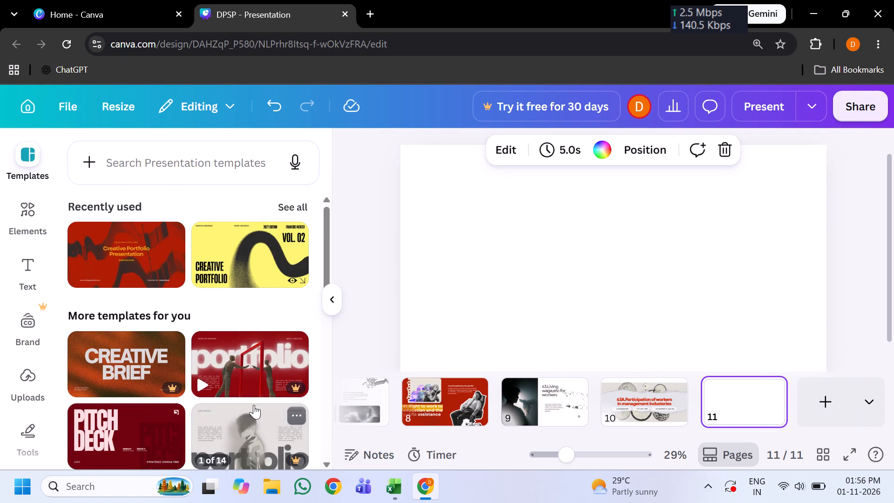
{"action": "scroll", "coordinate": [254, 405], "scroll_direction": "down", "scroll_amount": 1}
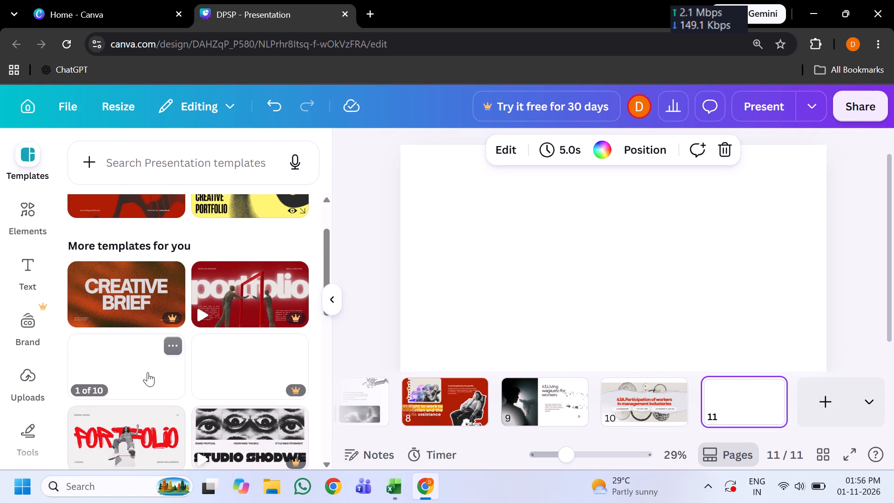
{"action": "left_click", "coordinate": [152, 374]}
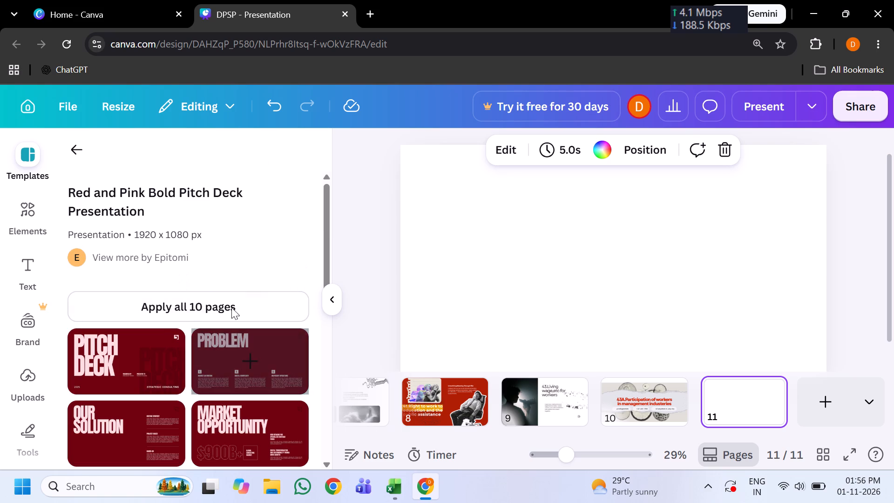
{"action": "left_click_drag", "start_coordinate": [197, 302], "coordinate": [202, 304]}
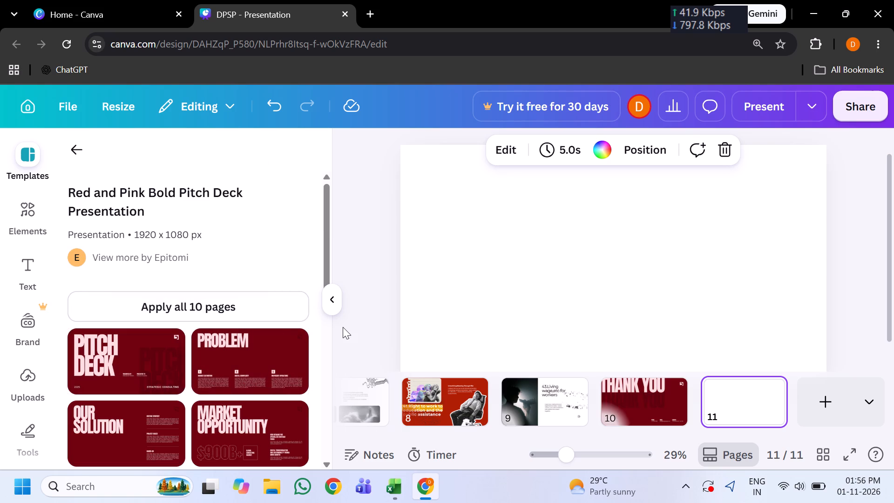
{"action": "scroll", "coordinate": [239, 311], "scroll_direction": "down", "scroll_amount": 3}
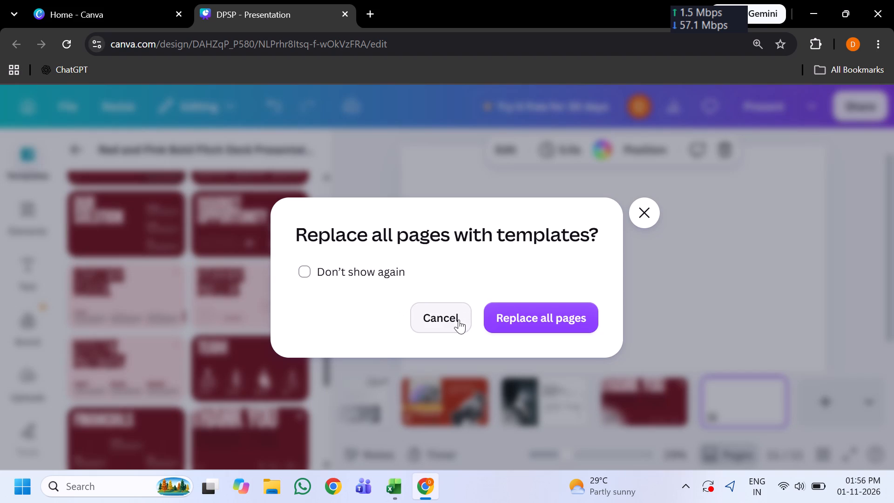
{"action": "left_click", "coordinate": [520, 320]}
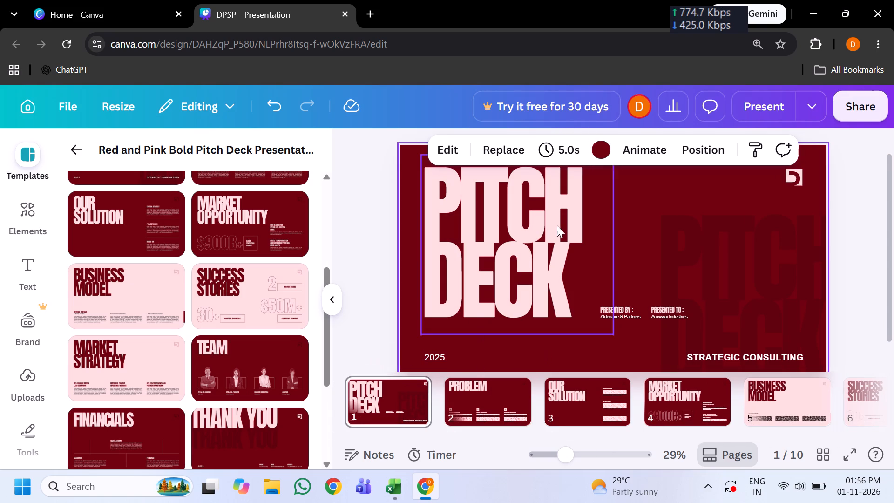
Replace slide 1's "Pitch Deck" title with "44.Uniform civil code".
{"action": "left_click", "coordinate": [529, 248]}
{"action": "double_click", "coordinate": [528, 250]}
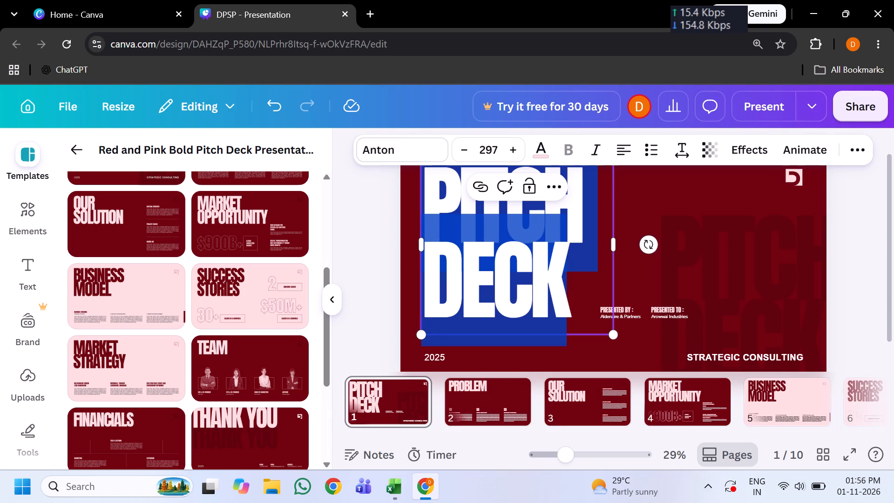
{"action": "key", "text": "BackSpace"}
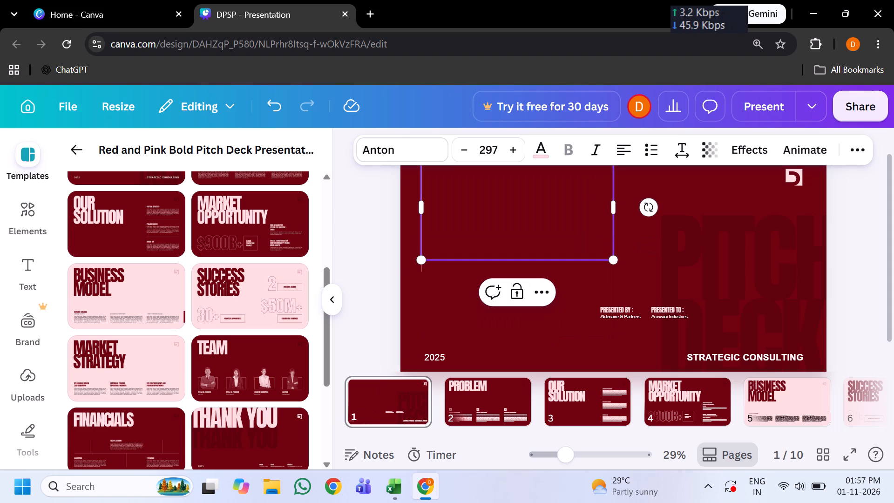
{"action": "type", "text": "44"}
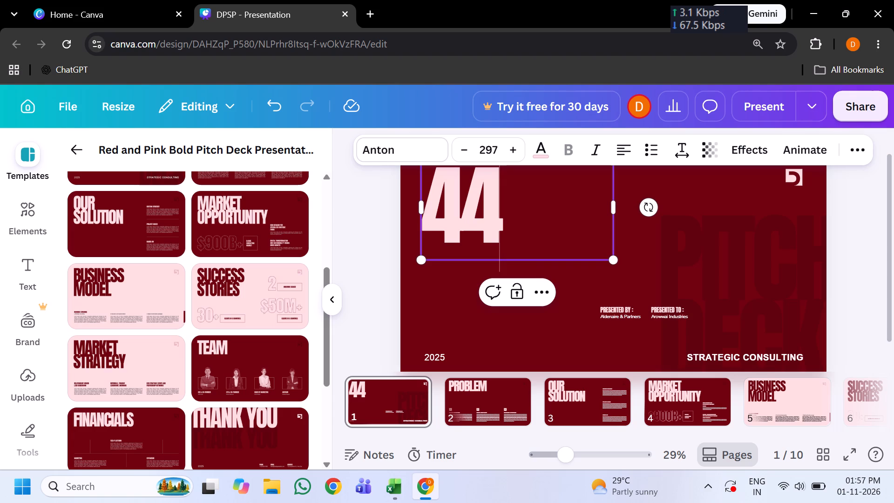
{"action": "key", "text": "period"}
{"action": "type", "text": "Uni"}
{"action": "type", "text": "fo"}
{"action": "type", "text": "rm"}
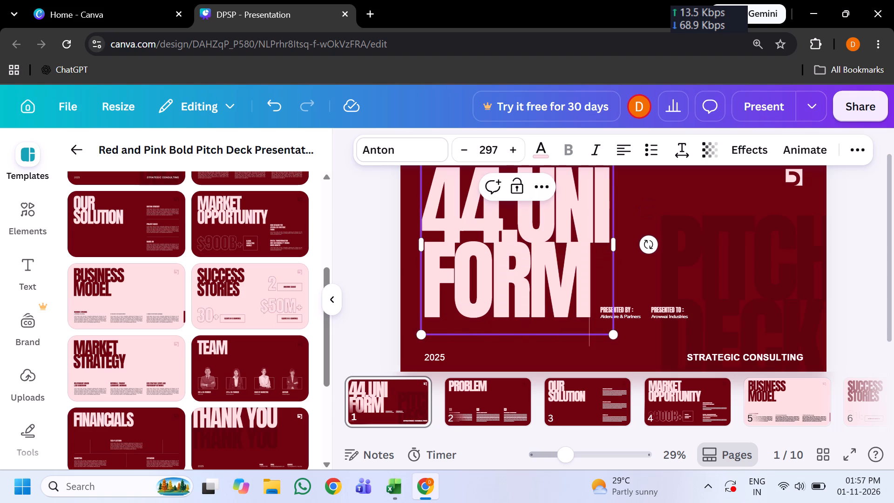
{"action": "key", "text": "space"}
{"action": "key", "text": "c"}
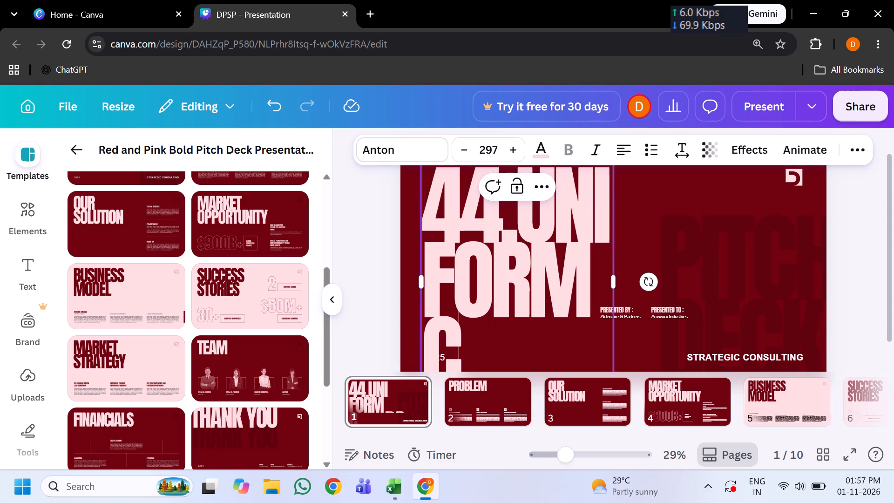
{"action": "key", "text": "i"}
{"action": "type", "text": "ve"}
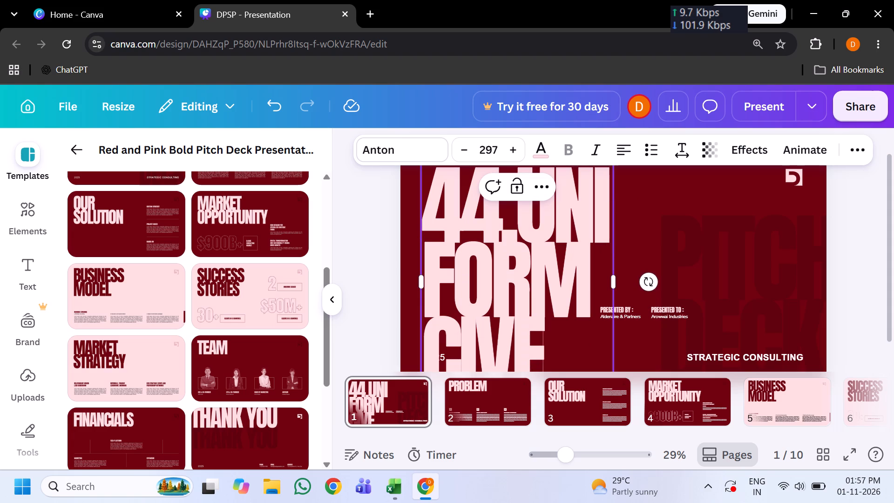
{"action": "key", "text": "BackSpace"}
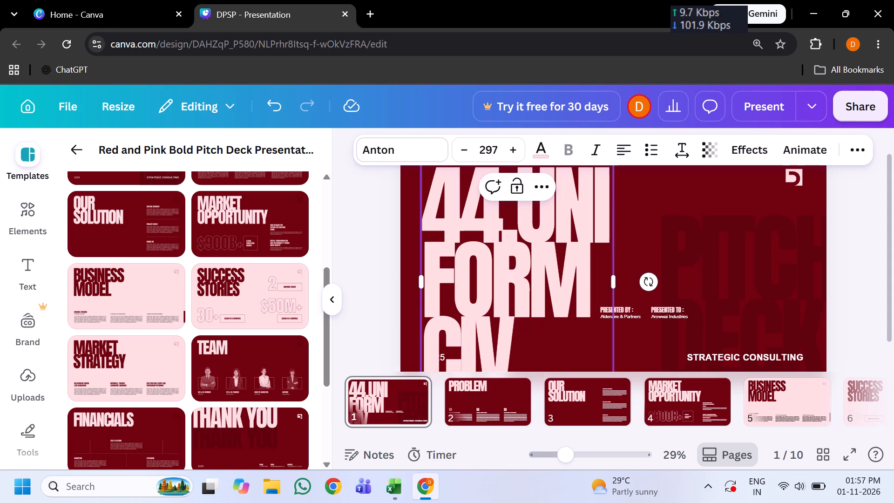
{"action": "type", "text": "il"}
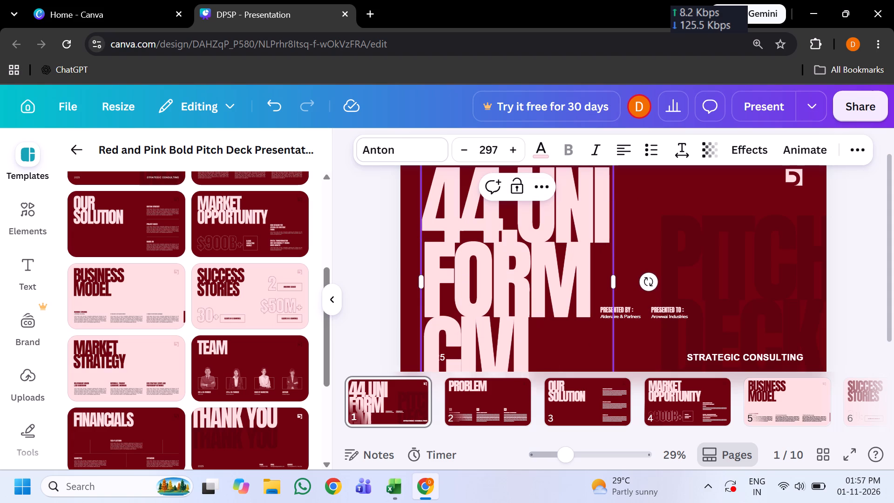
{"action": "key", "text": "space"}
{"action": "type", "text": "code"}
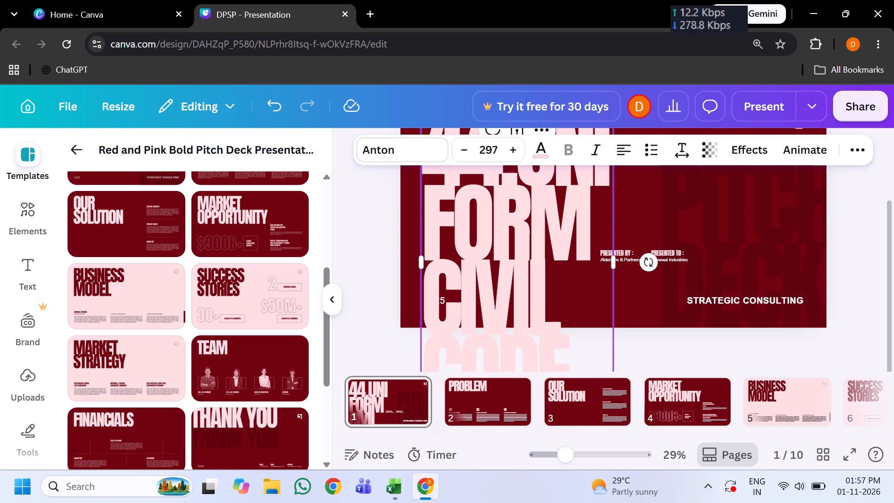
Widen slide 1's title text box so the heading wraps onto two lines, and scale it down to font size 160.
{"action": "left_click_drag", "start_coordinate": [619, 263], "coordinate": [711, 259]}
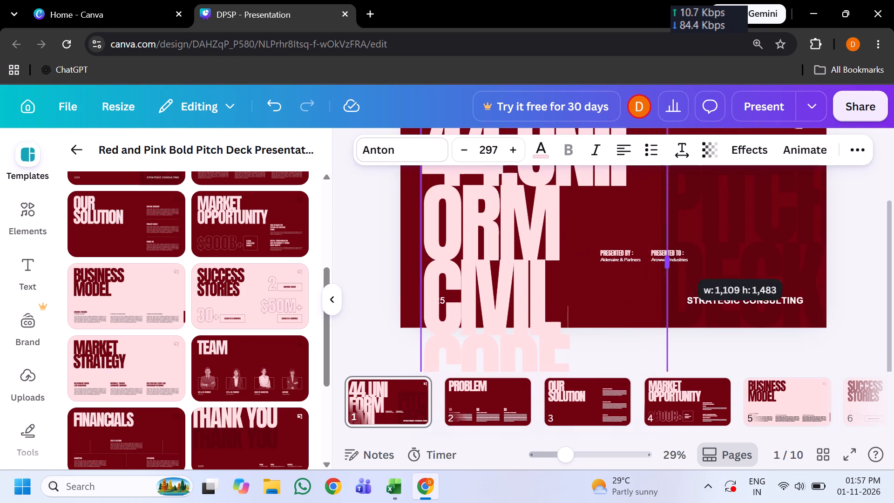
{"action": "left_click_drag", "start_coordinate": [711, 259], "coordinate": [838, 306]}
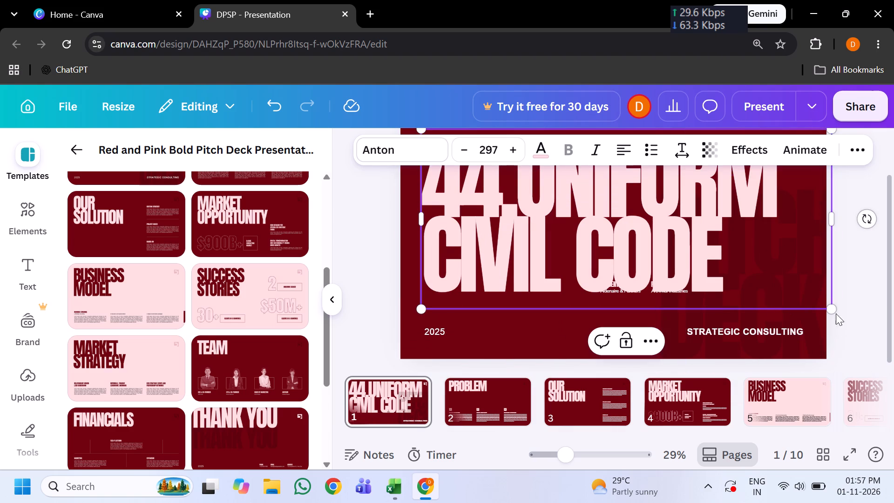
{"action": "left_click_drag", "start_coordinate": [832, 307], "coordinate": [662, 267]}
{"action": "scroll", "coordinate": [704, 293], "scroll_direction": "up", "scroll_amount": 3}
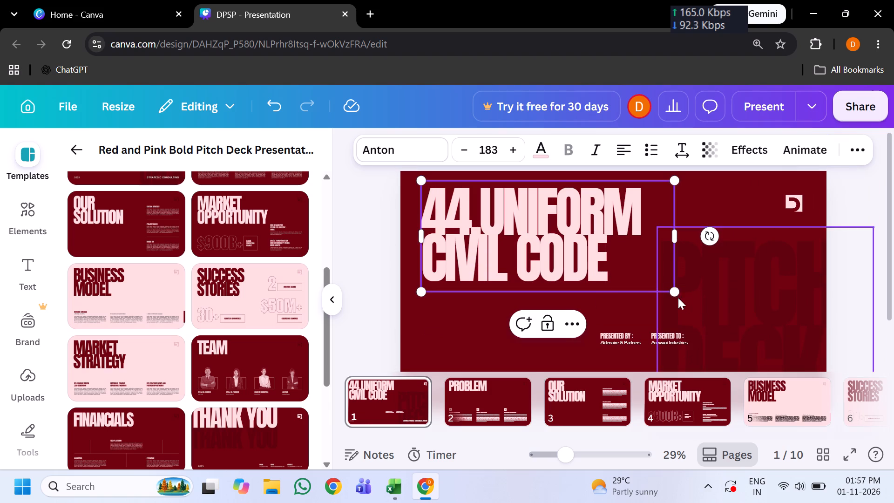
{"action": "left_click_drag", "start_coordinate": [668, 293], "coordinate": [625, 268]}
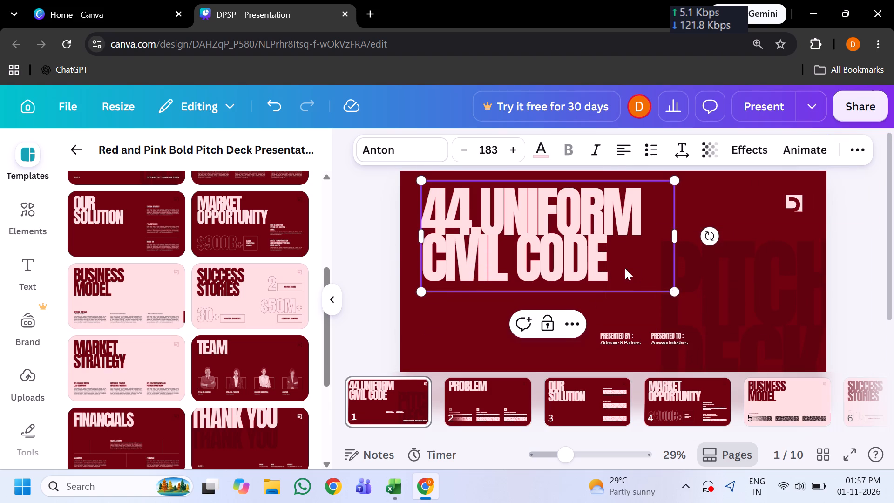
{"action": "left_click_drag", "start_coordinate": [625, 268], "coordinate": [661, 291]}
{"action": "left_click_drag", "start_coordinate": [667, 294], "coordinate": [638, 272]}
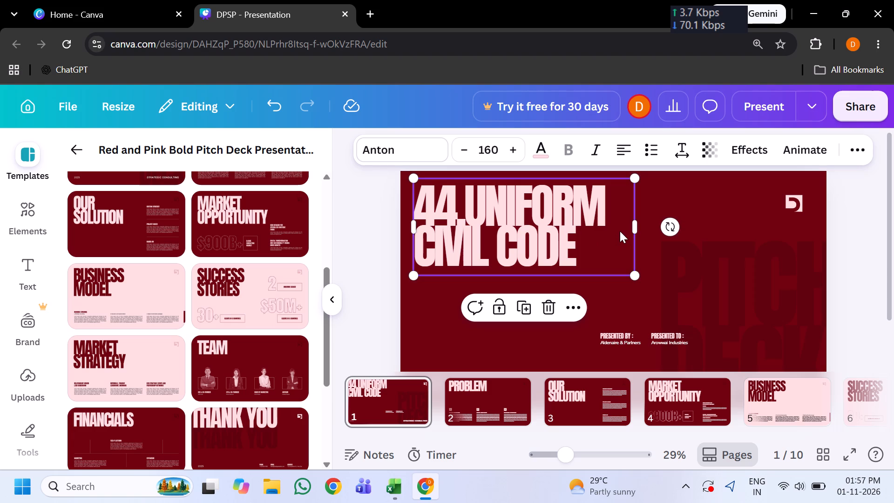
Insert a line break after "44.Uniform" in slide 1's title so "civil code" starts its own line.
{"action": "left_click", "coordinate": [609, 214]}
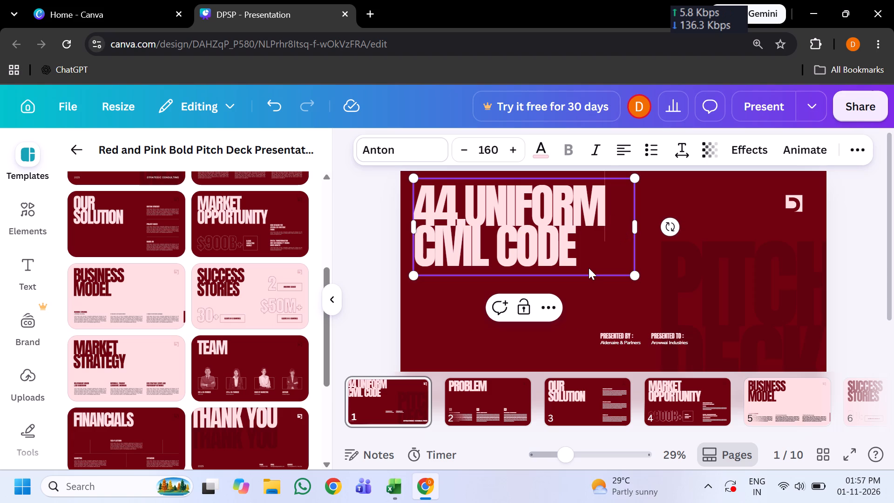
{"action": "key", "text": "Return"}
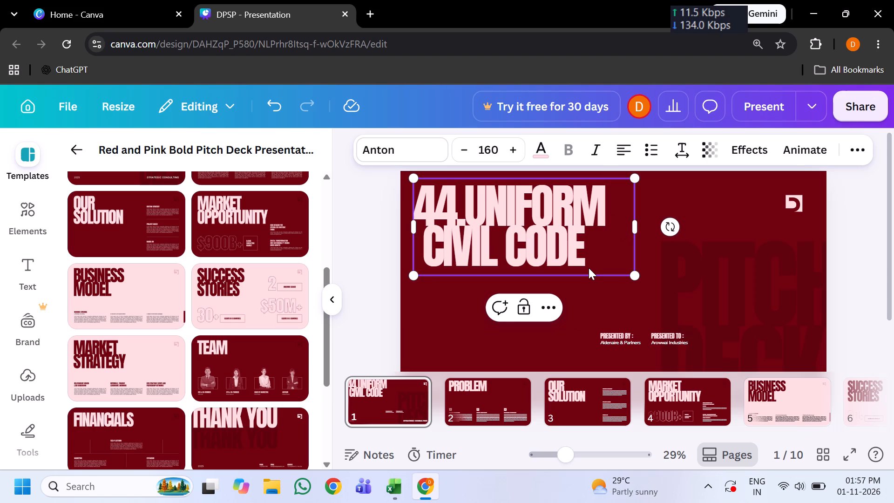
{"action": "scroll", "coordinate": [461, 294], "scroll_direction": "up", "scroll_amount": 3}
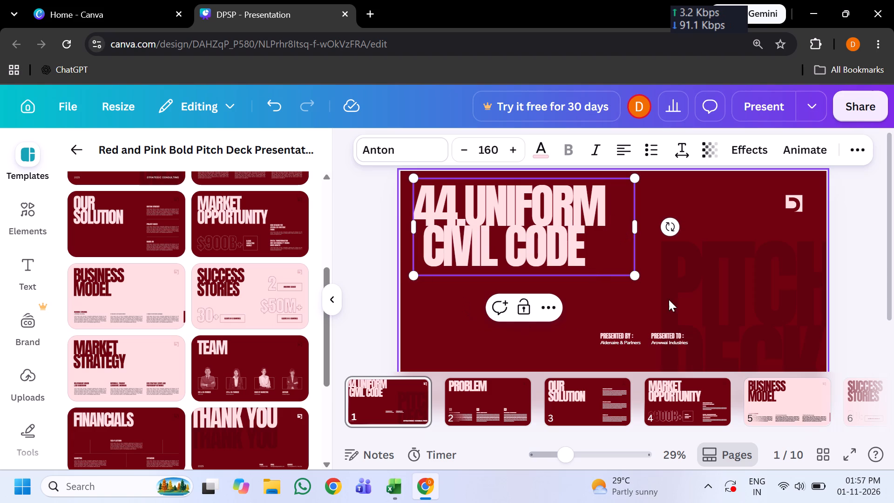
{"action": "left_click", "coordinate": [859, 197]}
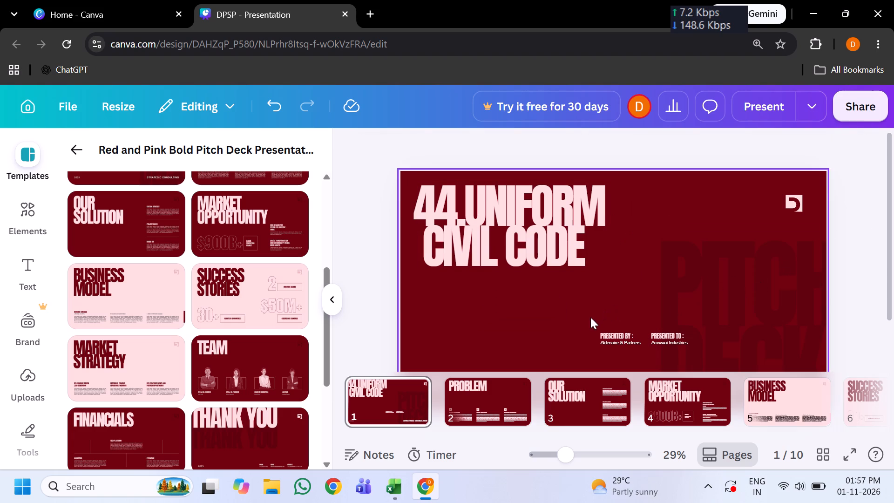
Replace slide 2's "Problem" title with "40 Panchayat Raj".
{"action": "left_click", "coordinate": [479, 393]}
{"action": "left_click", "coordinate": [549, 218]}
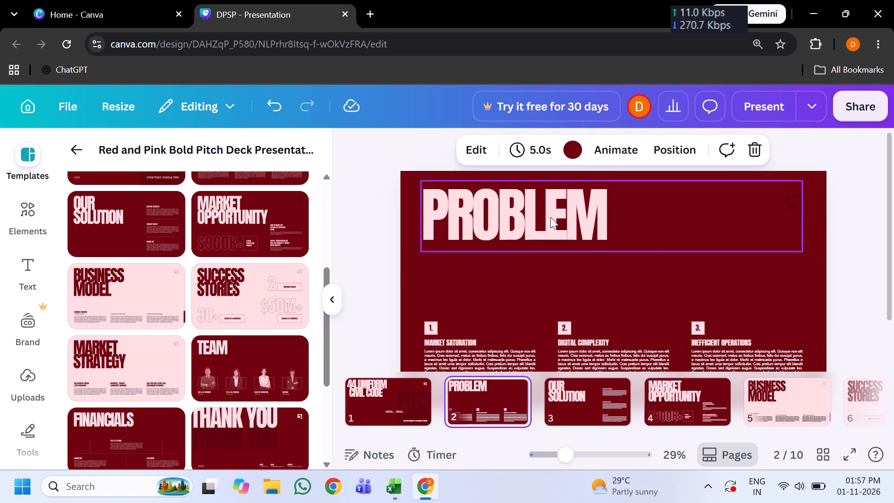
{"action": "left_click", "coordinate": [552, 217]}
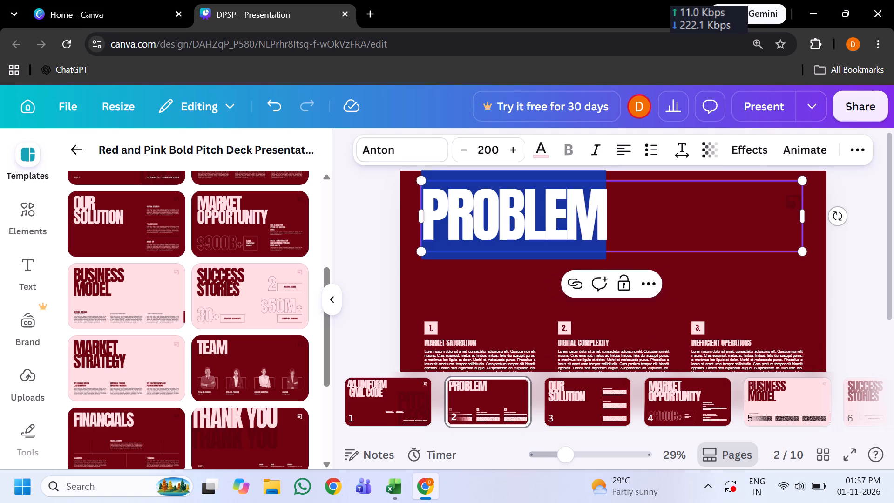
{"action": "key", "text": "BackSpace"}
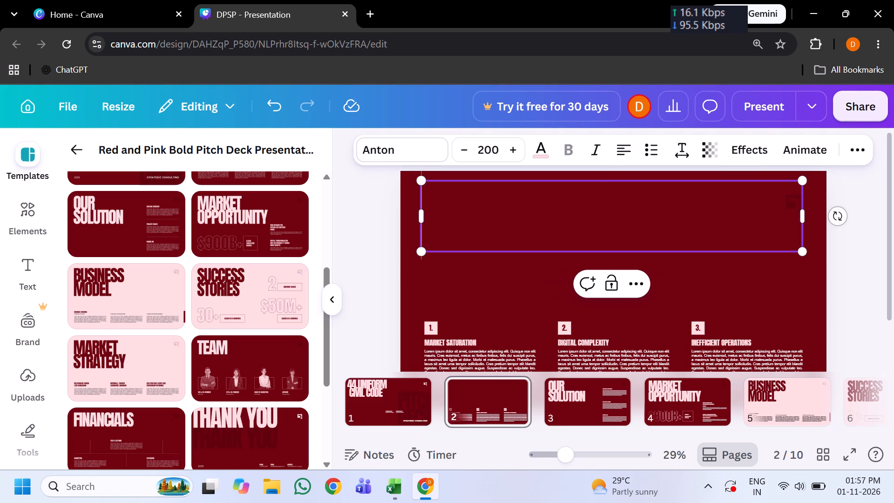
{"action": "type", "text": "40"}
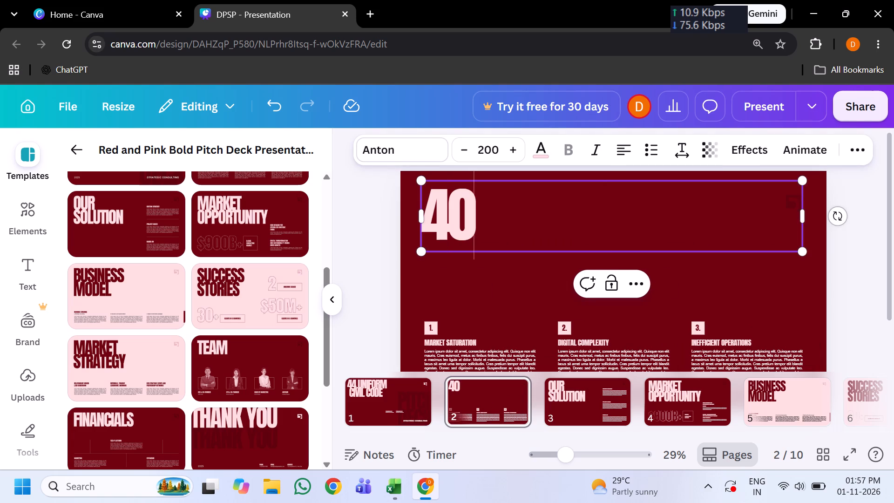
{"action": "key", "text": "space"}
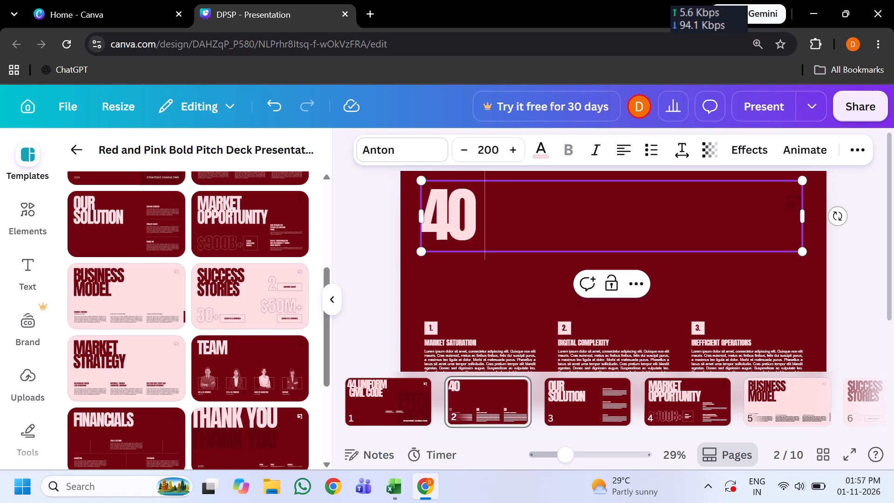
{"action": "type", "text": "Pan"}
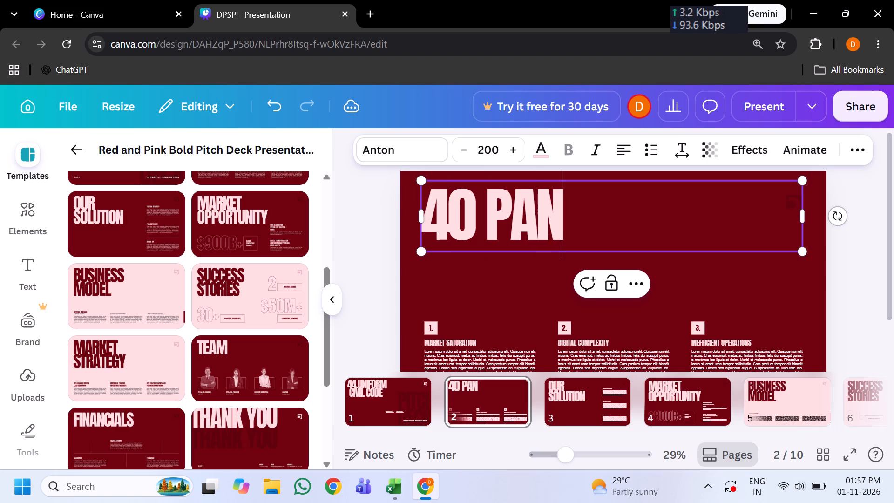
{"action": "type", "text": "chayat"}
{"action": "key", "text": "space"}
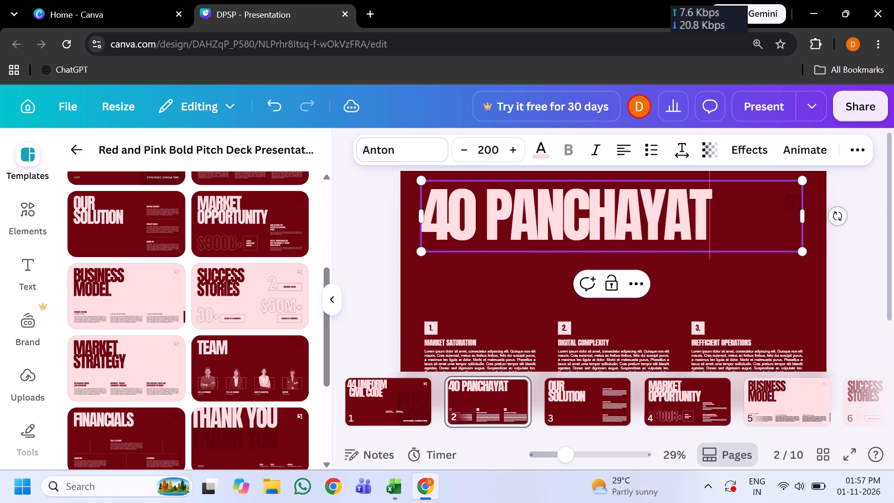
{"action": "type", "text": "RAj"}
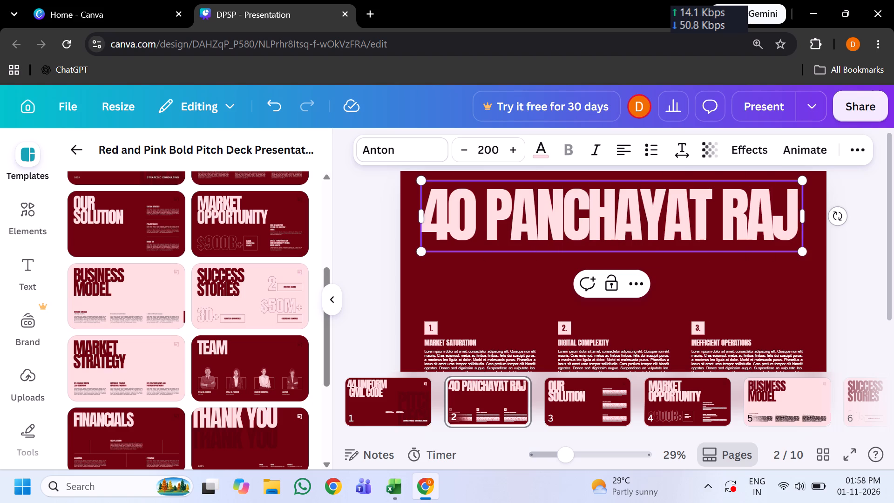
Replace slide 3's "Our Solution" title with "99.Oath and affirmation".
{"action": "left_click", "coordinate": [572, 393]}
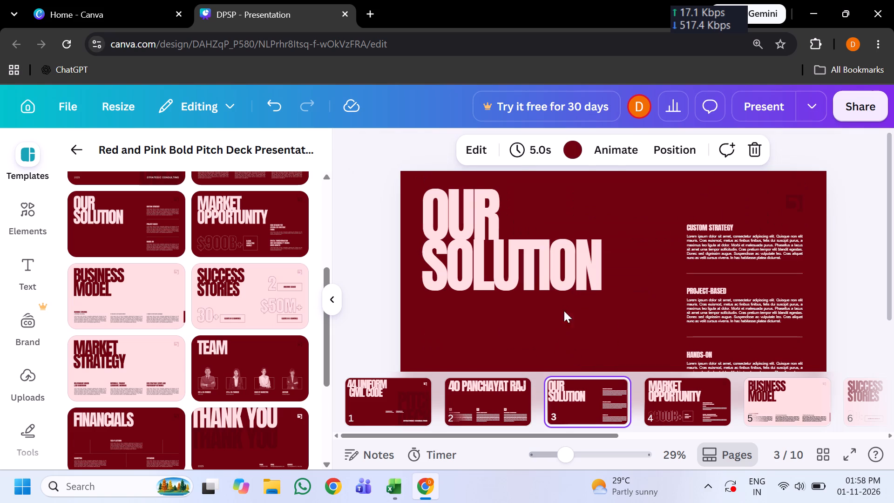
{"action": "double_click", "coordinate": [547, 268]}
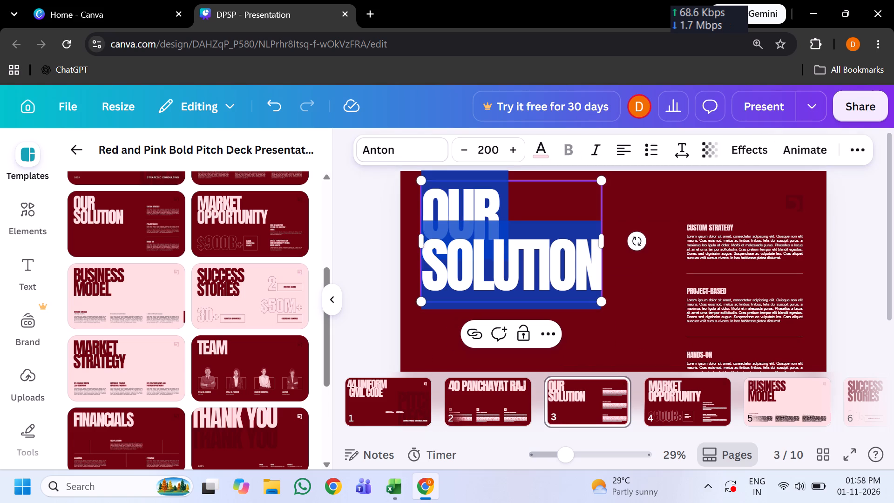
{"action": "key", "text": "BackSpace"}
{"action": "type", "text": "99"}
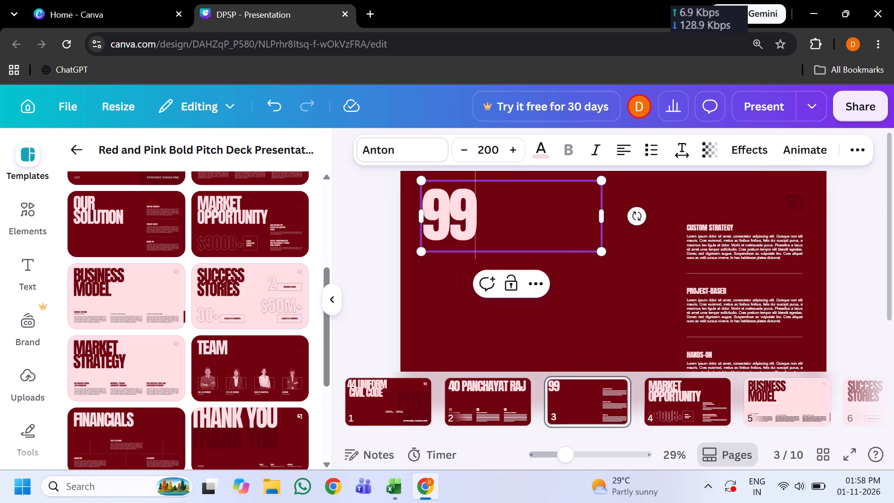
{"action": "key", "text": "period"}
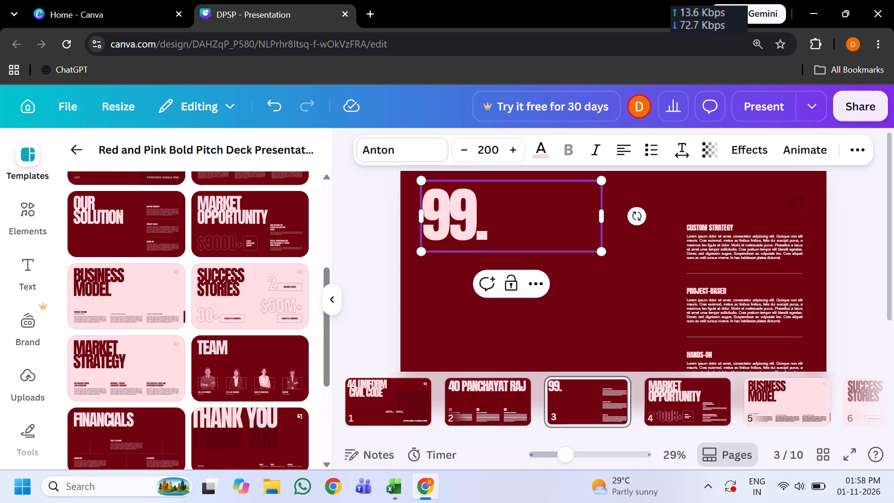
{"action": "type", "text": "Oath am"}
{"action": "key", "text": "BackSpace"}
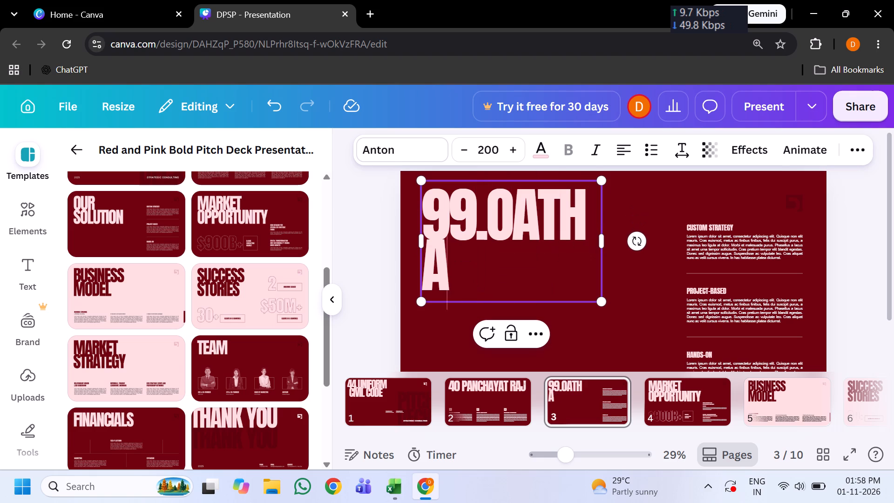
{"action": "type", "text": "nd"}
{"action": "key", "text": "space"}
{"action": "type", "text": "affir"}
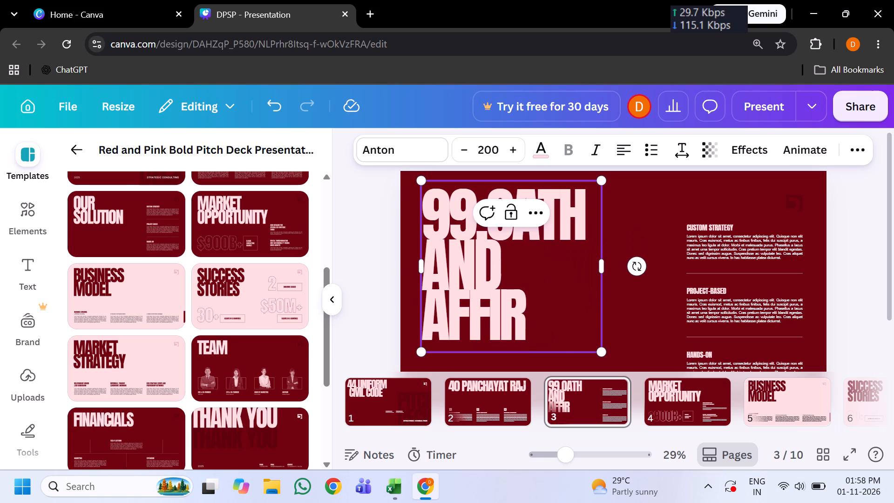
{"action": "type", "text": "mation"}
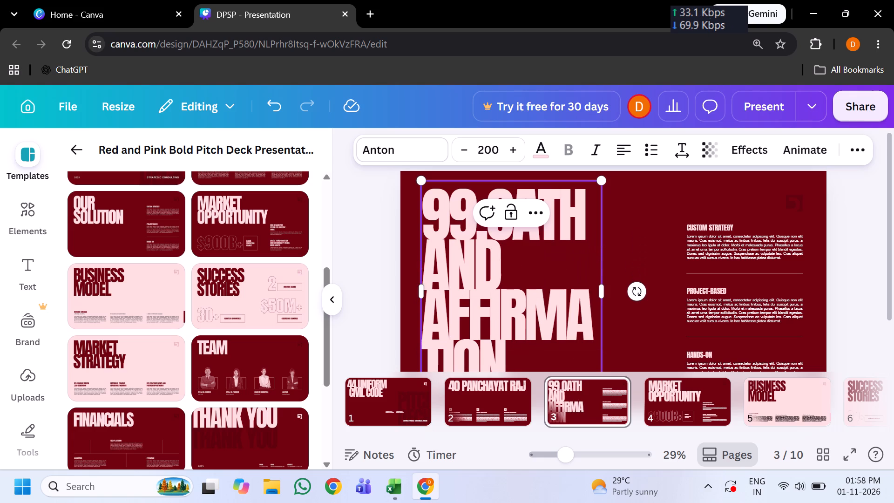
Widen slide 3's title text box so the heading wraps onto two lines, with "affirmation" unbroken on the second.
{"action": "left_click_drag", "start_coordinate": [605, 288], "coordinate": [679, 265]}
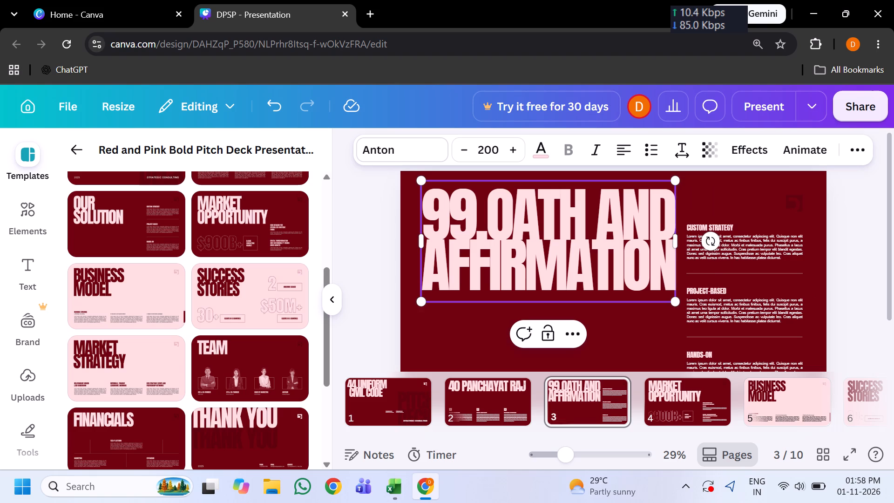
Replace slide 4's "Market Opportunity" title with the article number "368".
{"action": "left_click", "coordinate": [676, 406]}
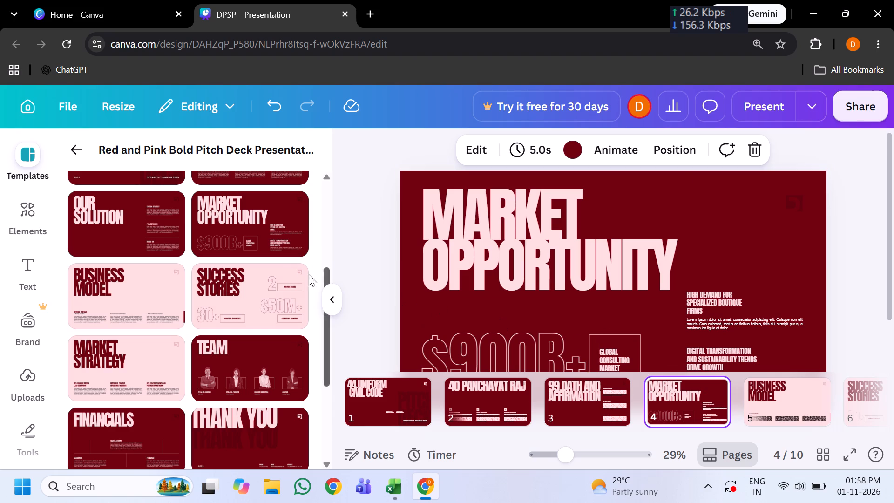
{"action": "scroll", "coordinate": [294, 262], "scroll_direction": "up", "scroll_amount": 4}
{"action": "scroll", "coordinate": [667, 286], "scroll_direction": "down", "scroll_amount": 4}
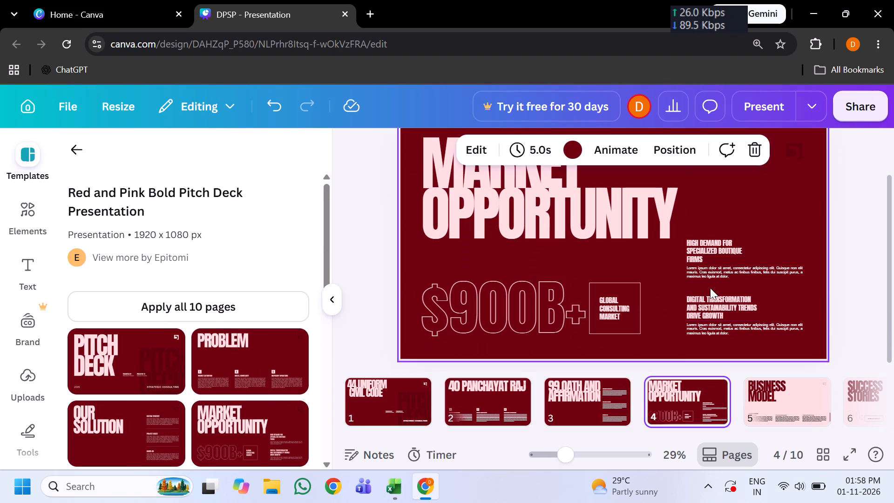
{"action": "double_click", "coordinate": [570, 229]}
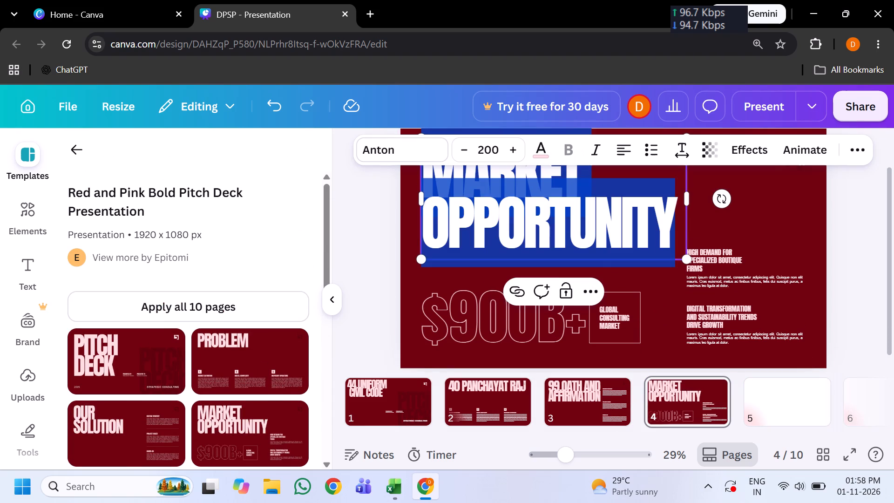
{"action": "key", "text": "BackSpace"}
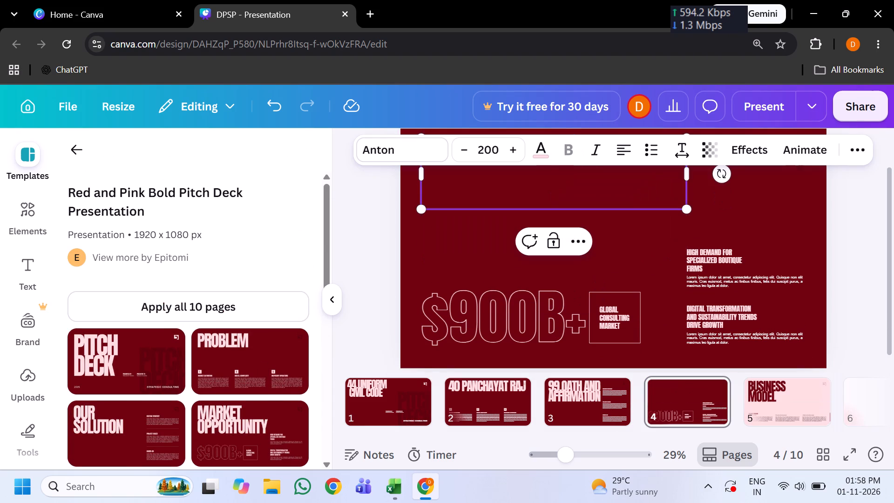
{"action": "type", "text": "368"}
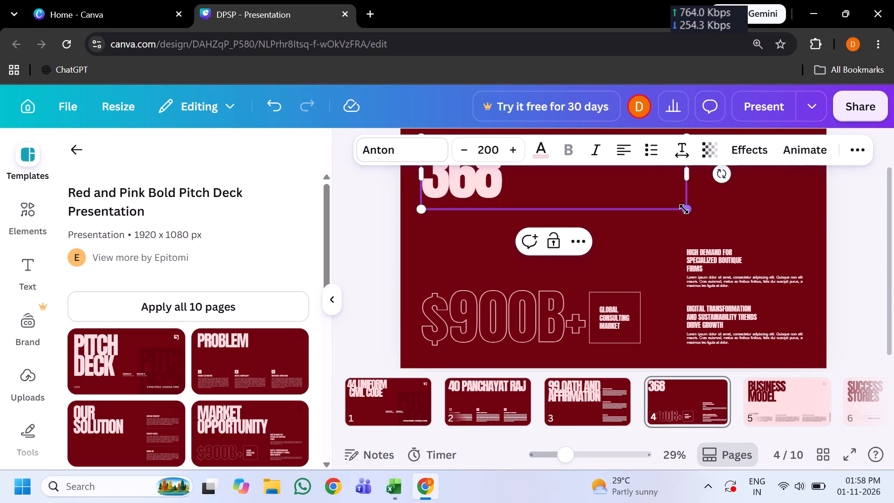
Scale slide 4's title down to font size 78.5 and move it to just above the "$900B+" figure.
{"action": "left_click_drag", "start_coordinate": [687, 210], "coordinate": [504, 247]}
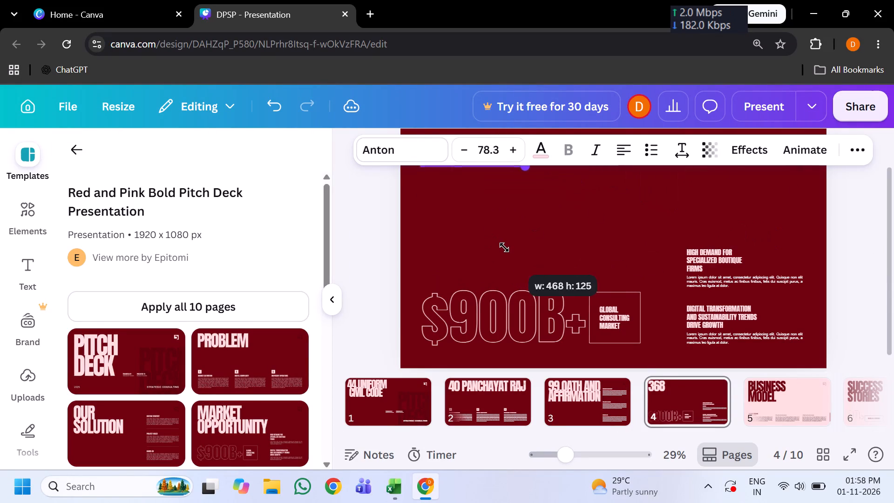
{"action": "left_click_drag", "start_coordinate": [504, 247], "coordinate": [504, 248]}
{"action": "left_click_drag", "start_coordinate": [484, 207], "coordinate": [481, 279]}
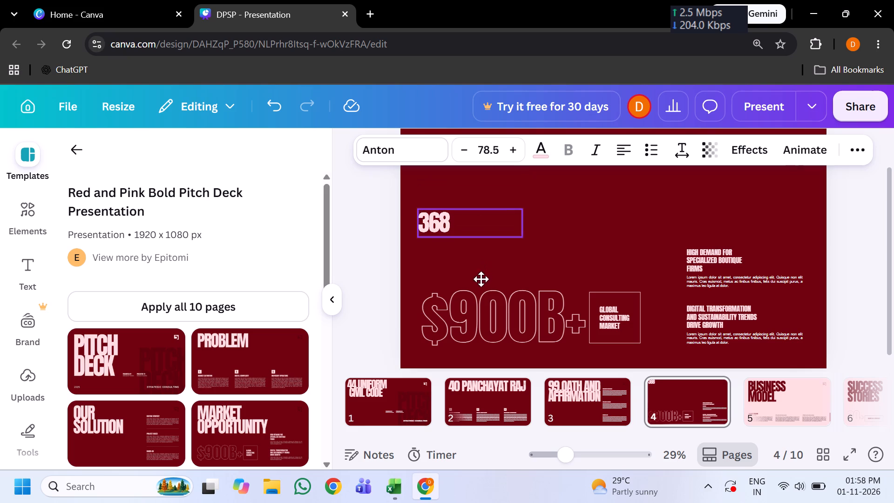
{"action": "left_click_drag", "start_coordinate": [481, 279], "coordinate": [482, 285]}
Add ".Power of Parlia" after "368" in slide 4's title.
{"action": "key", "text": "period"}
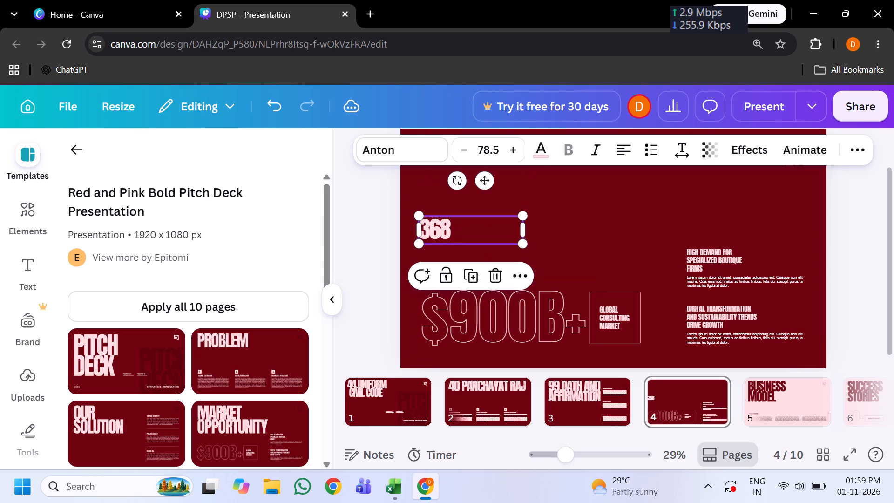
{"action": "left_click", "coordinate": [450, 235]}
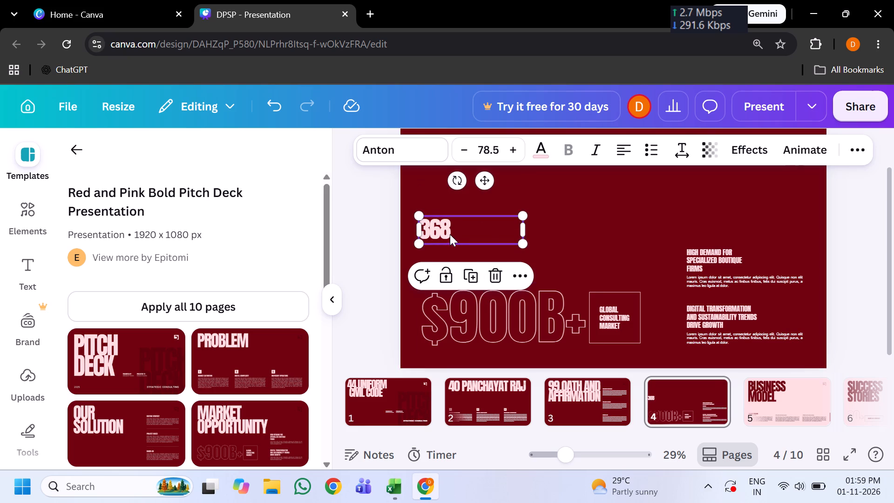
{"action": "left_click", "coordinate": [454, 233]}
{"action": "key", "text": "period"}
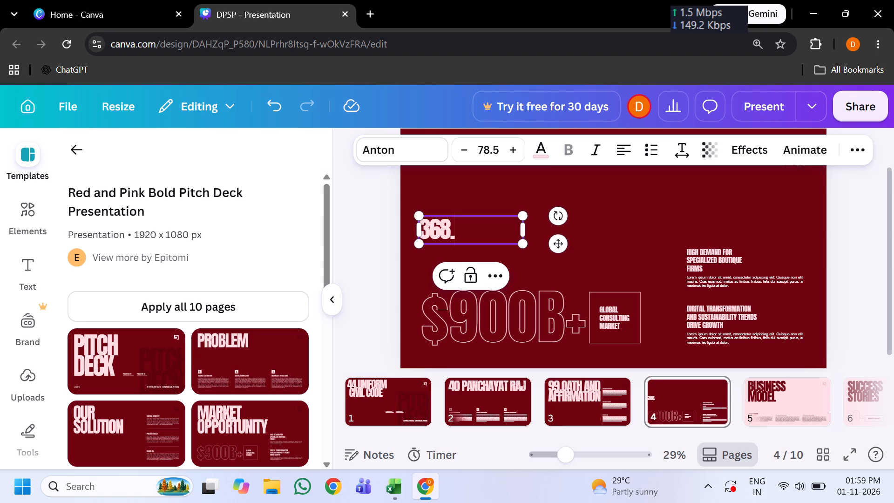
{"action": "type", "text": "Po"}
{"action": "type", "text": "wer of Parlia"}
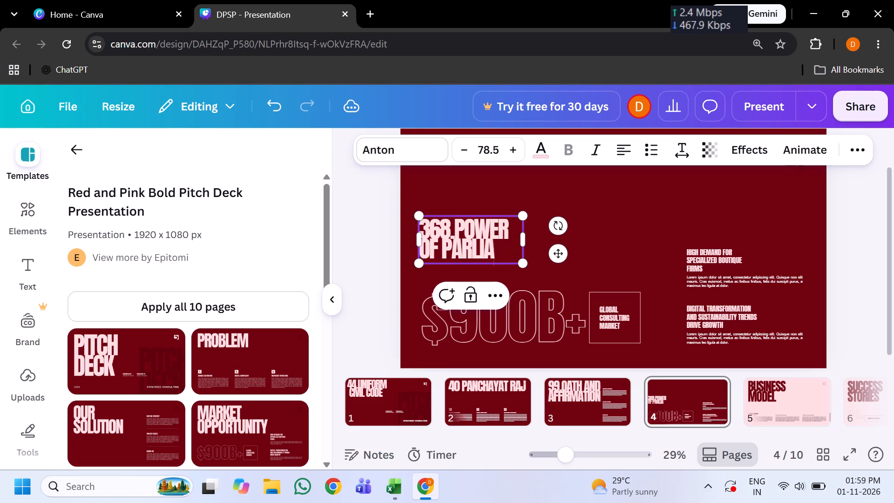
{"action": "key", "text": "comma"}
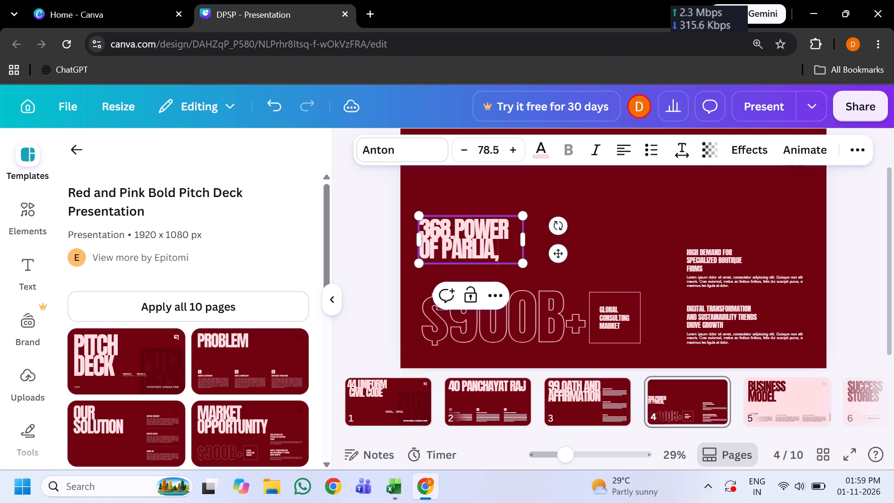
Widen slide 4's title text box so it extends nearly to the text column beside it and the heading fits one line.
{"action": "left_click_drag", "start_coordinate": [528, 244], "coordinate": [615, 248]}
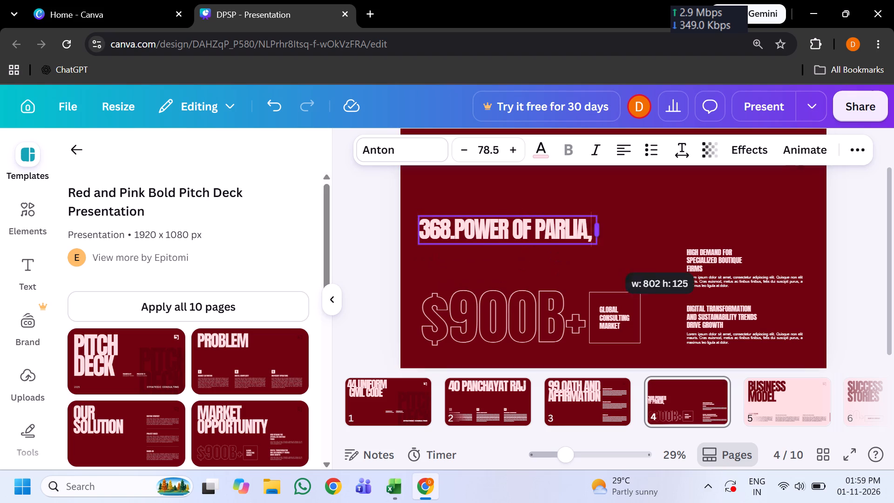
{"action": "left_click_drag", "start_coordinate": [615, 248], "coordinate": [680, 255]}
Remove the trailing comma from slide 4's title and continue it so it reads "368.Power of Parliament to amend".
{"action": "key", "text": "BackSpace"}
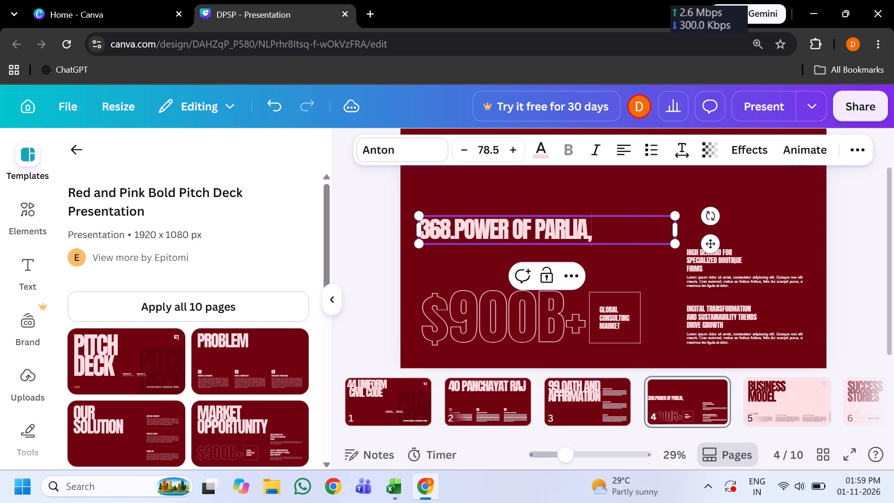
{"action": "type", "text": "ment"}
{"action": "key", "text": "space"}
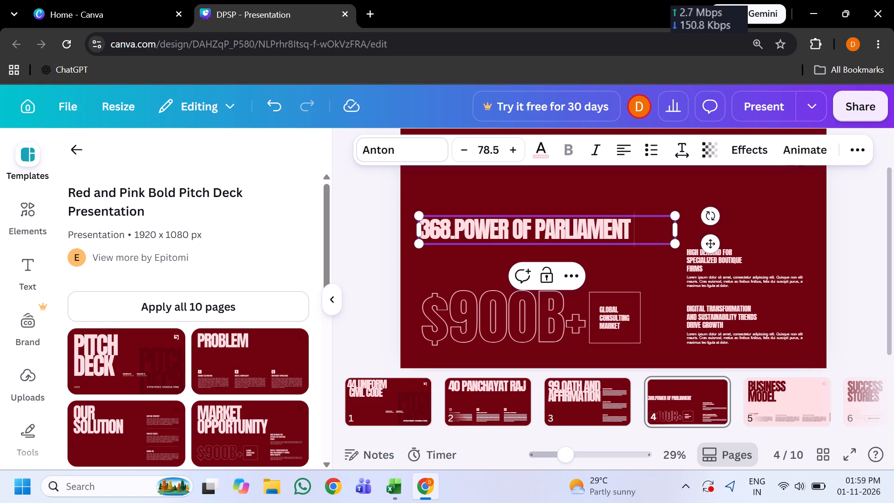
{"action": "type", "text": "to"}
{"action": "key", "text": "space"}
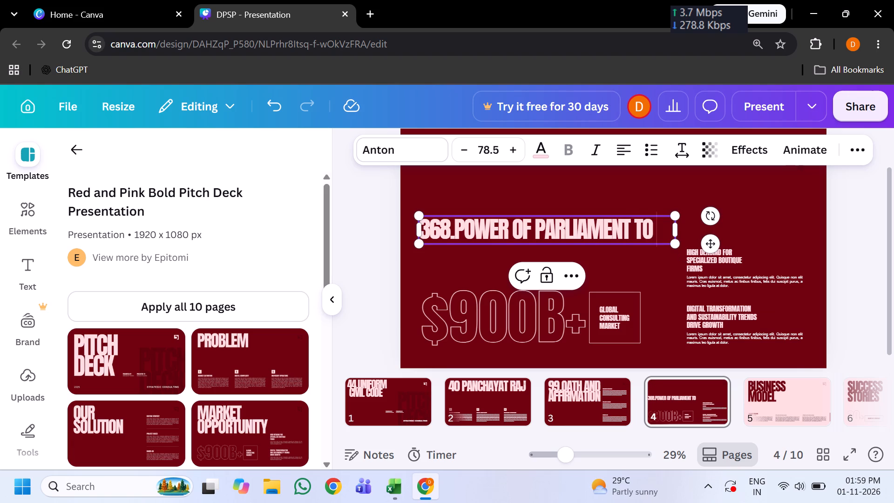
{"action": "type", "text": "amend"}
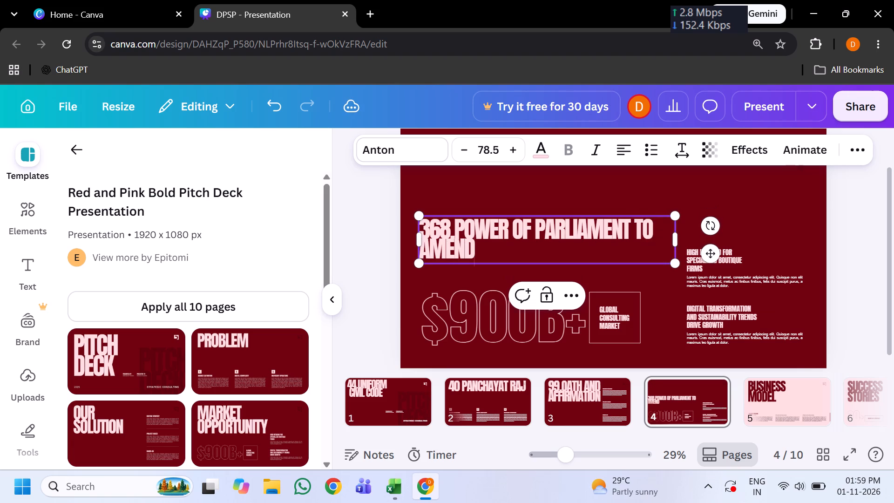
Add "the Constitution" after "amend" in slide 4's title.
{"action": "key", "text": "space"}
{"action": "type", "text": "thr"}
{"action": "key", "text": "space"}
{"action": "key", "text": "BackSpace"}
{"action": "type", "text": "e"}
{"action": "key", "text": "space"}
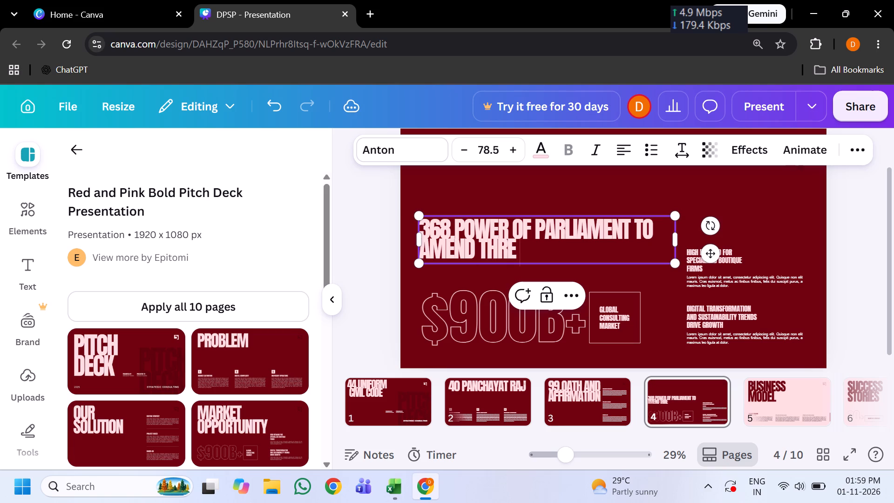
{"action": "key", "text": "BackSpace"}
{"action": "key", "text": "BackSpace"}
{"action": "key", "text": "BackSpace"}
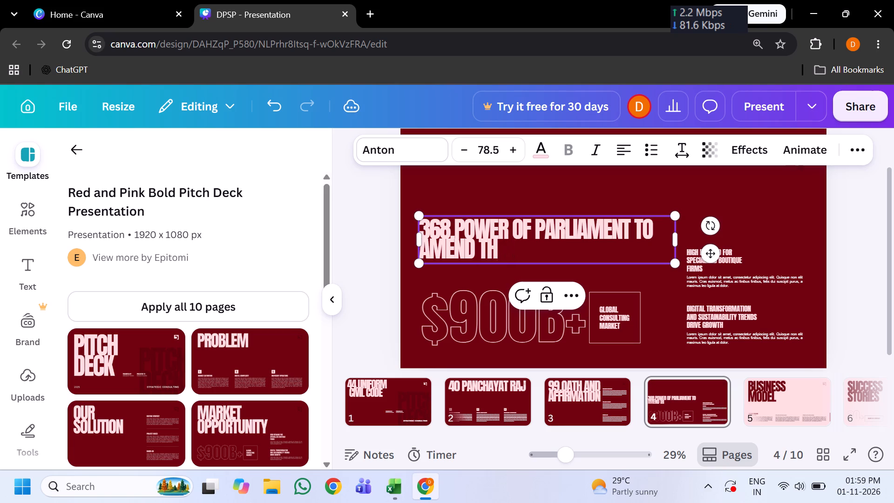
{"action": "type", "text": "e"}
{"action": "key", "text": "space"}
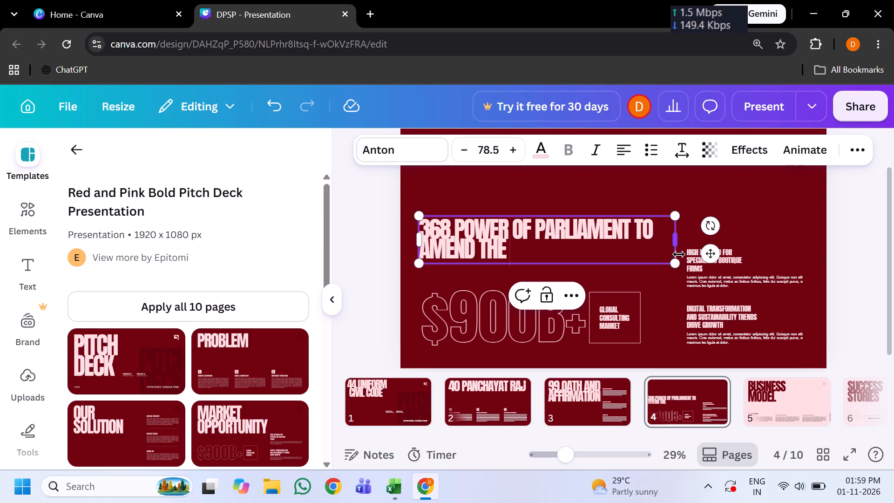
{"action": "type", "text": "CO"}
{"action": "type", "text": "nstitut"}
{"action": "type", "text": "io"}
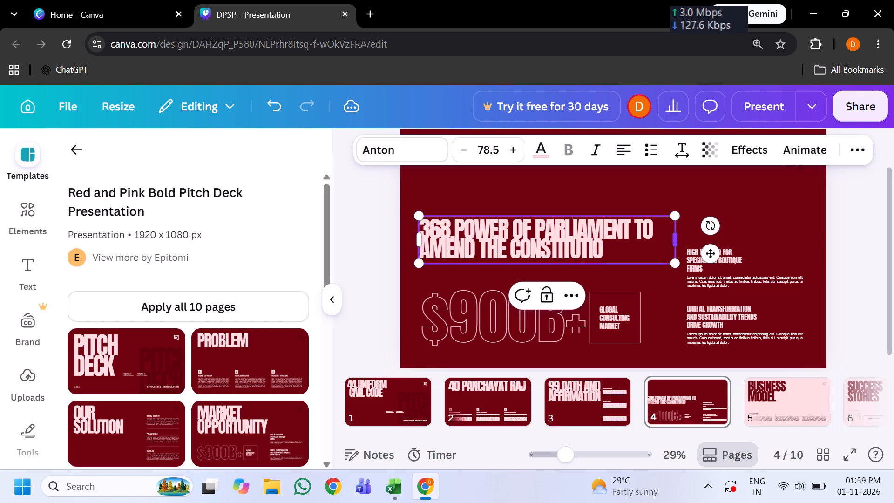
{"action": "type", "text": "n"}
{"action": "key", "text": "space"}
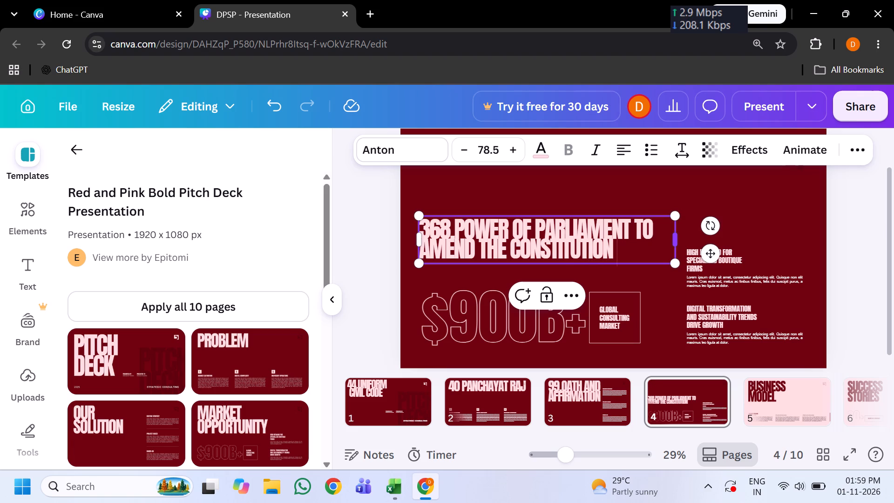
Finish slide 4's title by adding "and procedure therefor" after "Constitution".
{"action": "type", "text": "and"}
{"action": "key", "text": "space"}
{"action": "type", "text": "pt"}
{"action": "key", "text": "BackSpace"}
{"action": "key", "text": "r"}
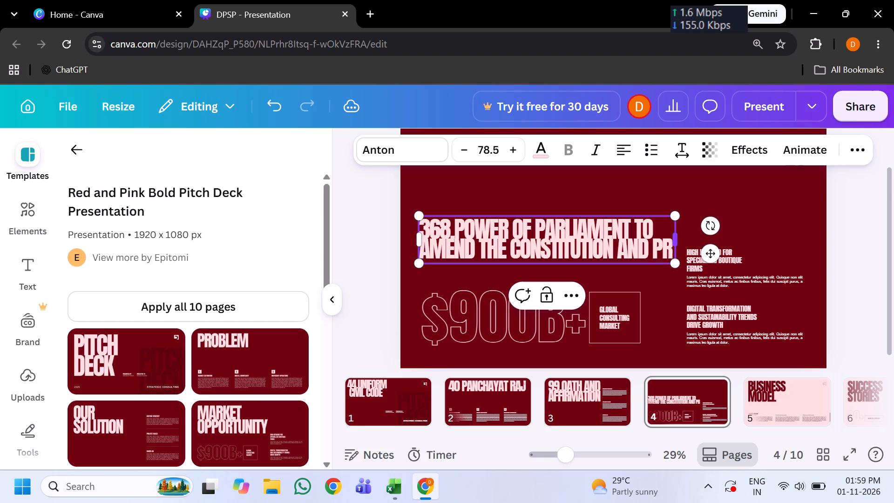
{"action": "type", "text": "oce"}
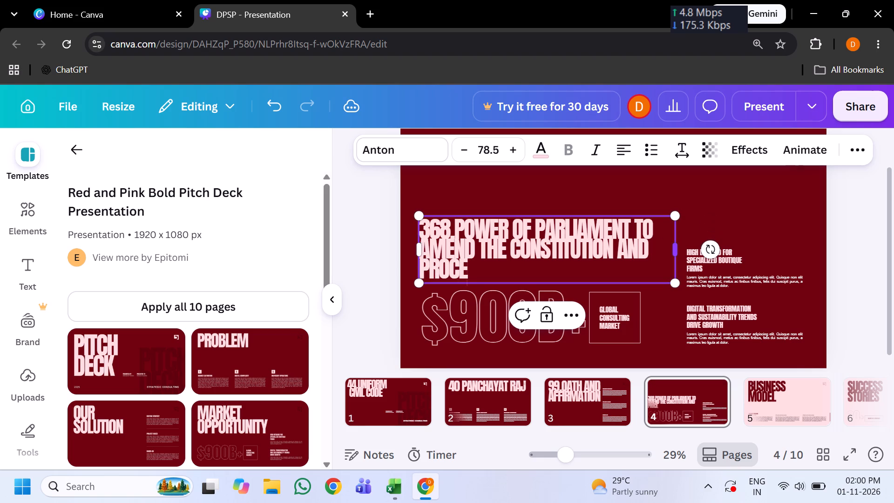
{"action": "type", "text": "du"}
{"action": "key", "text": "e"}
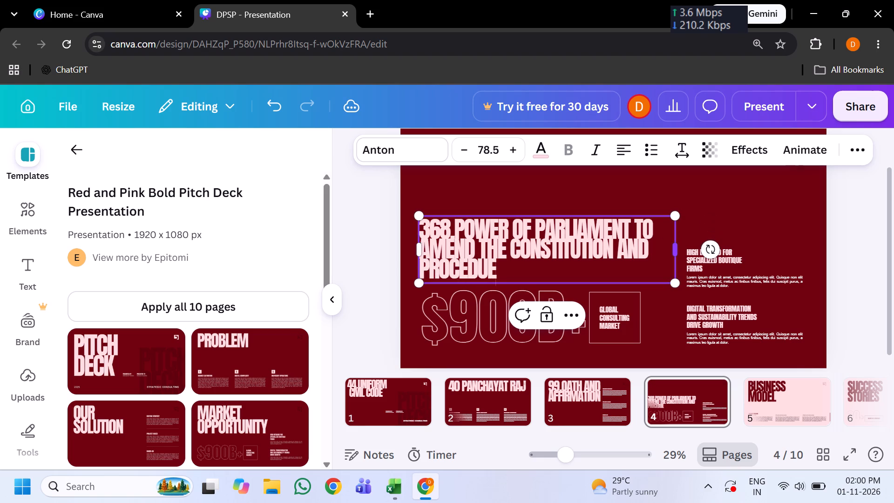
{"action": "key", "text": "BackSpace"}
{"action": "type", "text": "re"}
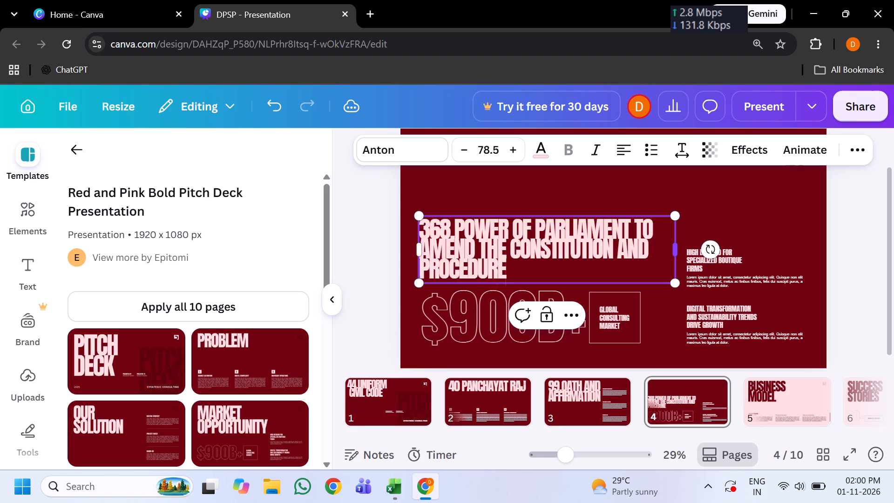
{"action": "key", "text": "space"}
{"action": "type", "text": "there"}
{"action": "type", "text": "for"}
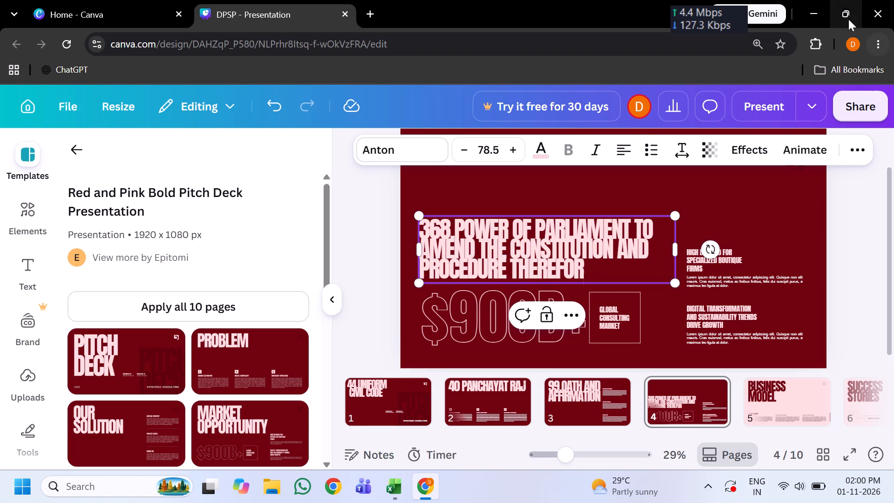
{"action": "scroll", "coordinate": [649, 302], "scroll_direction": "up", "scroll_amount": 3}
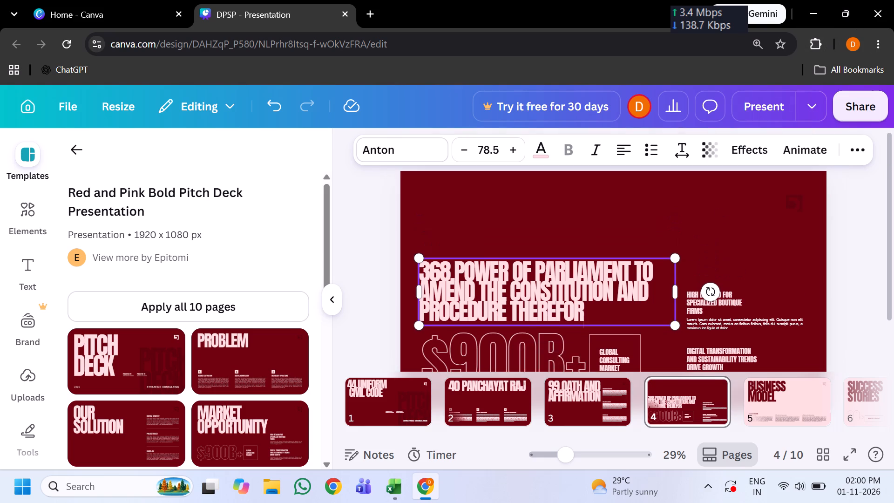
Minimize the browser, refresh the desktop and launch the Kuro app from its desktop shortcut.
{"action": "left_click", "coordinate": [814, 10]}
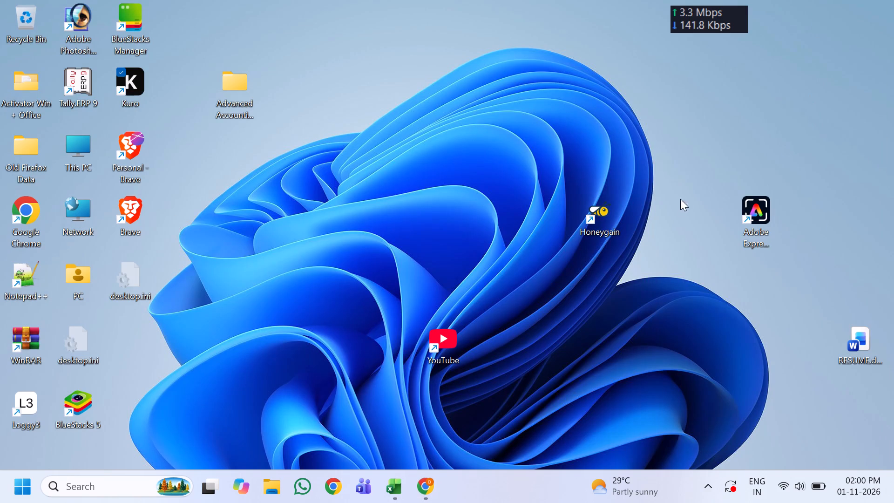
{"action": "double_click", "coordinate": [131, 81]}
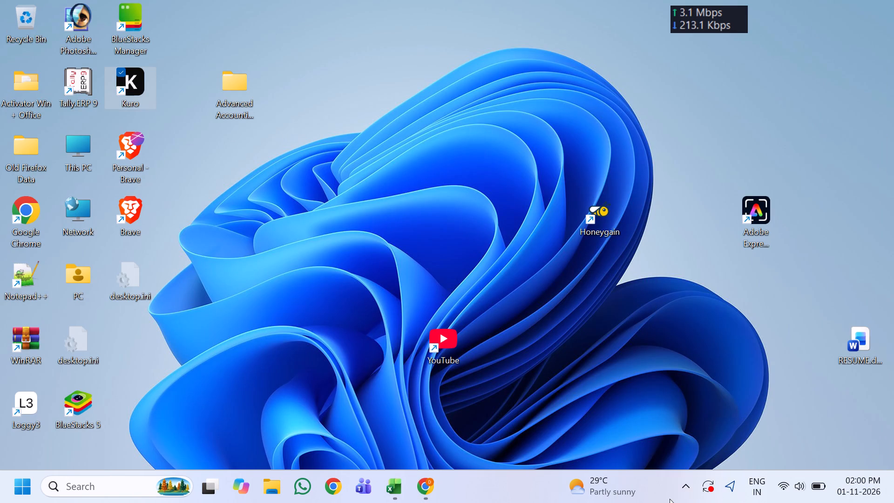
{"action": "left_click", "coordinate": [688, 489]}
{"action": "left_click", "coordinate": [685, 489]}
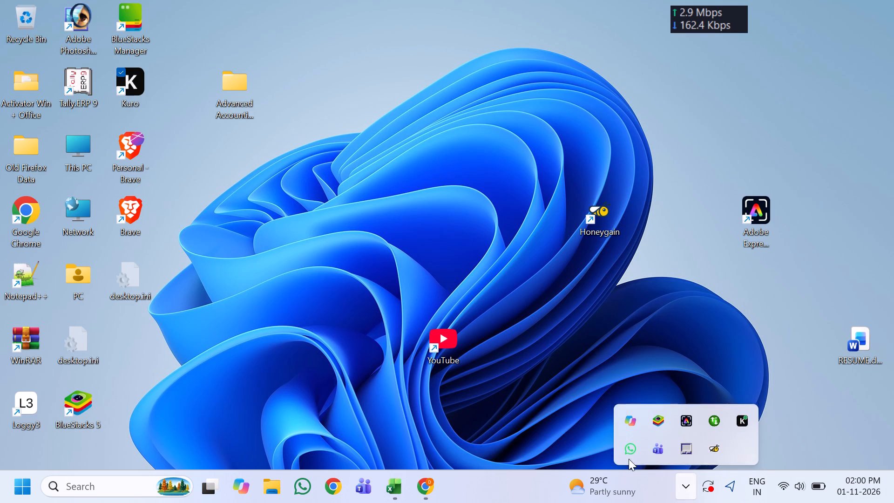
{"action": "left_click", "coordinate": [135, 81]}
{"action": "double_click", "coordinate": [138, 81]}
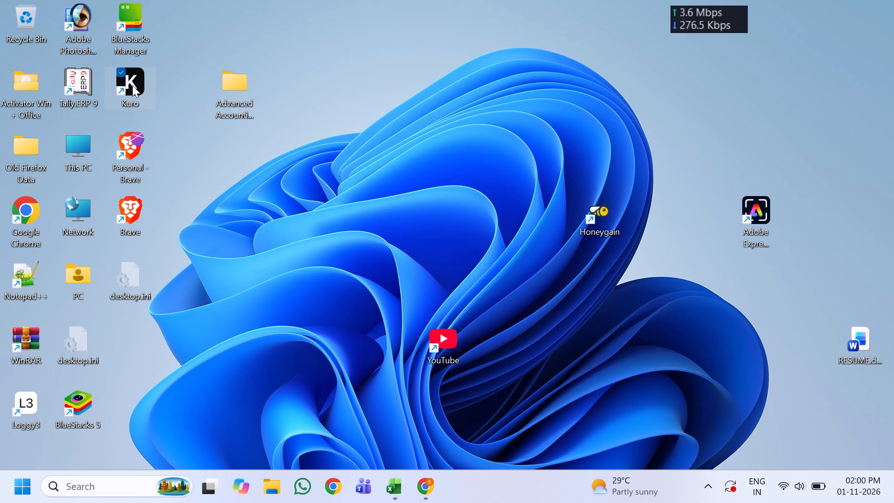
{"action": "double_click", "coordinate": [132, 85]}
{"action": "right_click", "coordinate": [449, 117]}
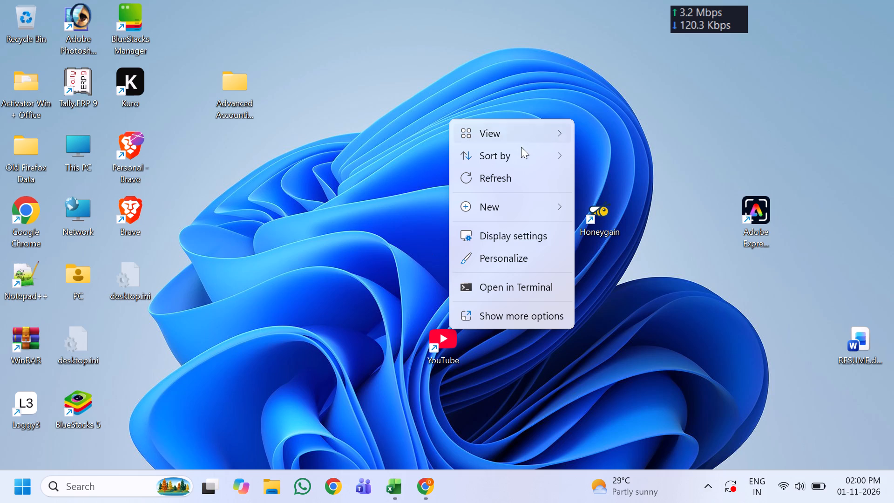
{"action": "left_click", "coordinate": [513, 180]}
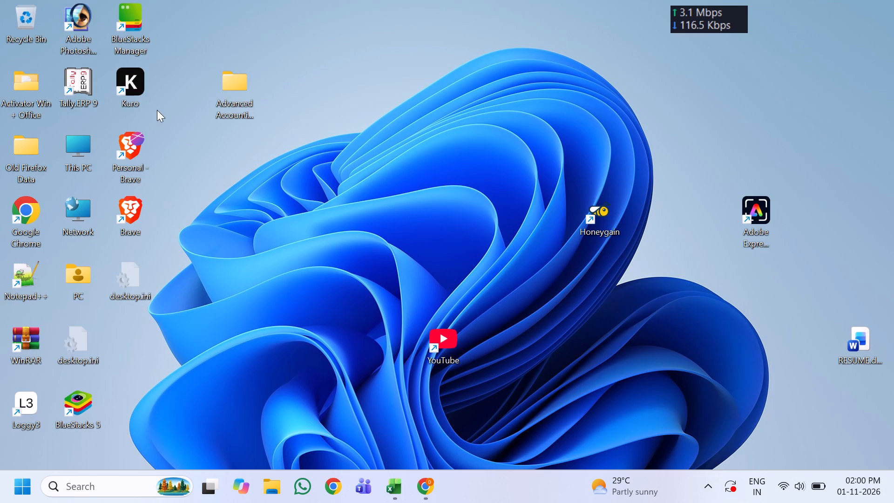
{"action": "double_click", "coordinate": [139, 85]}
{"action": "double_click", "coordinate": [135, 81]}
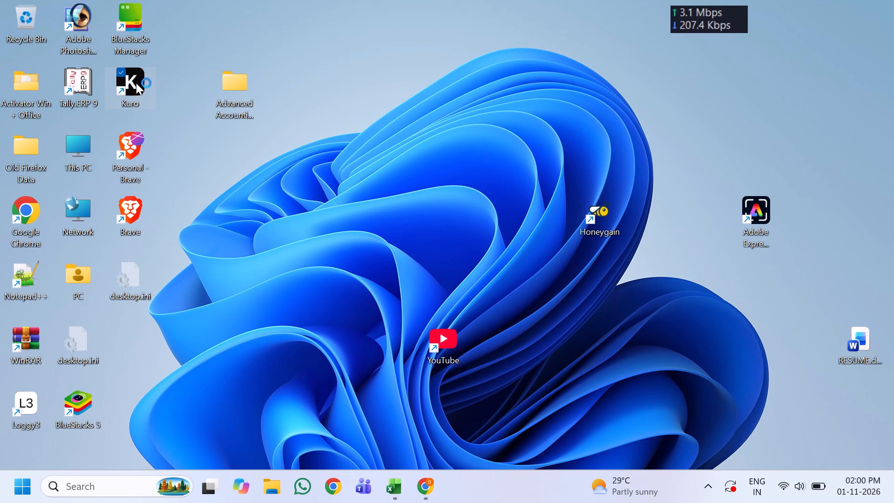
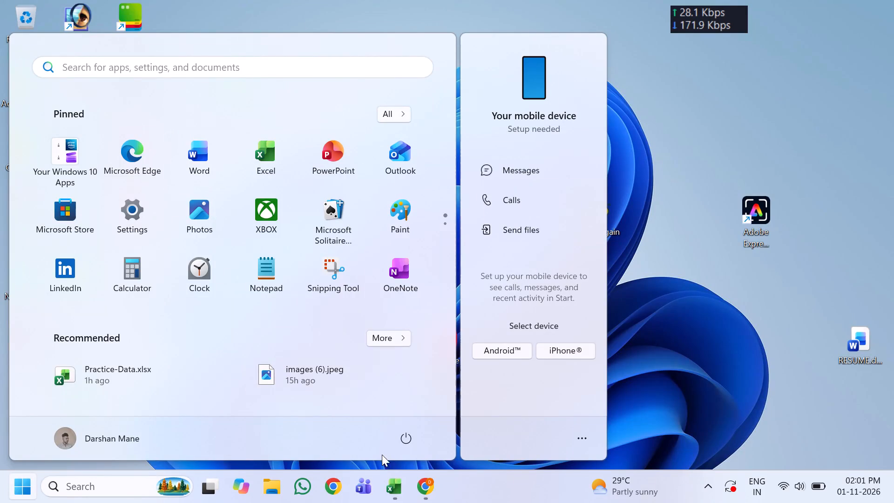
Open the computer's power options and choose a power action to end the Windows session.
{"action": "left_click", "coordinate": [405, 442]}
{"action": "left_click", "coordinate": [411, 388]}
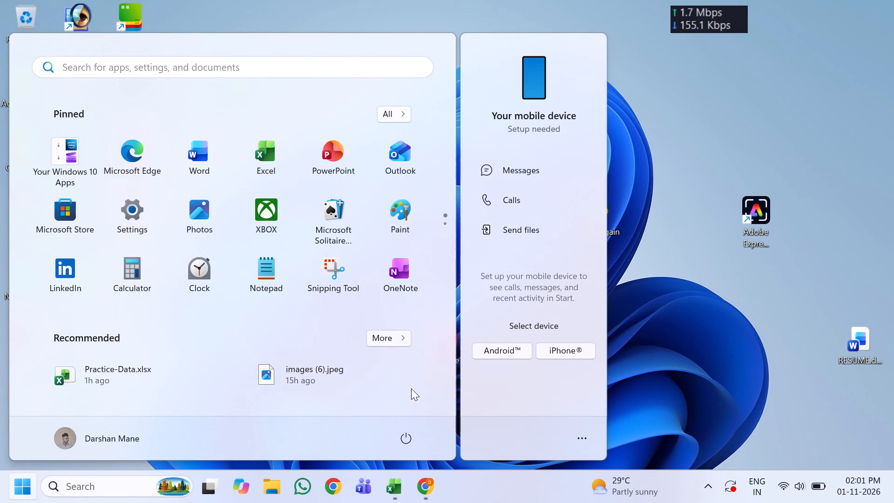